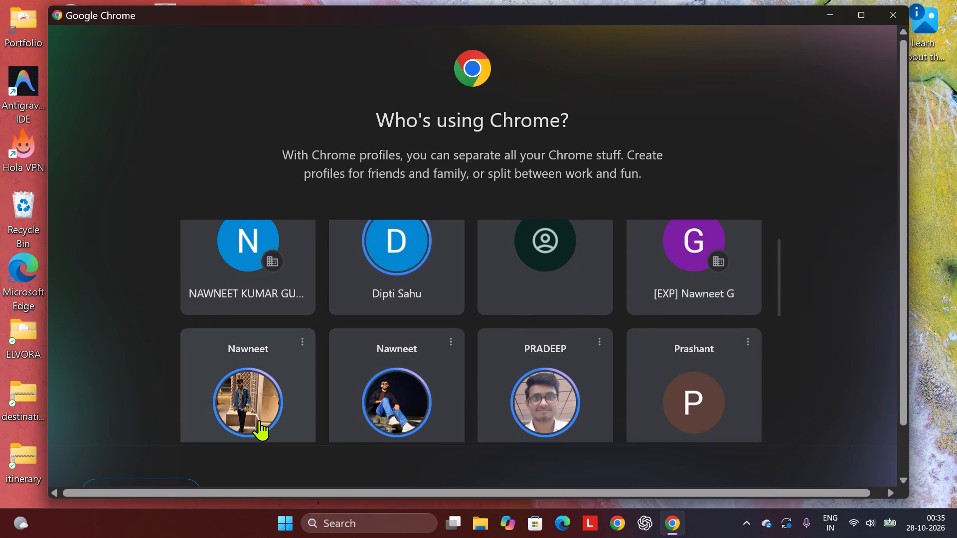
Open the browser profile whose picture shows a standing person and load the humansignal.com website.
{"action": "left_click", "coordinate": [255, 419]}
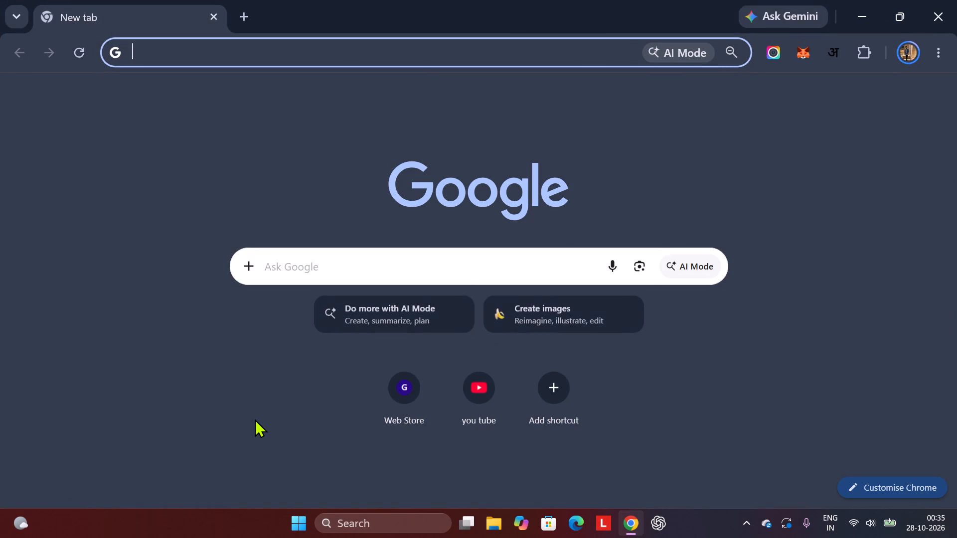
{"action": "type", "text": "human"}
{"action": "key", "text": "Return"}
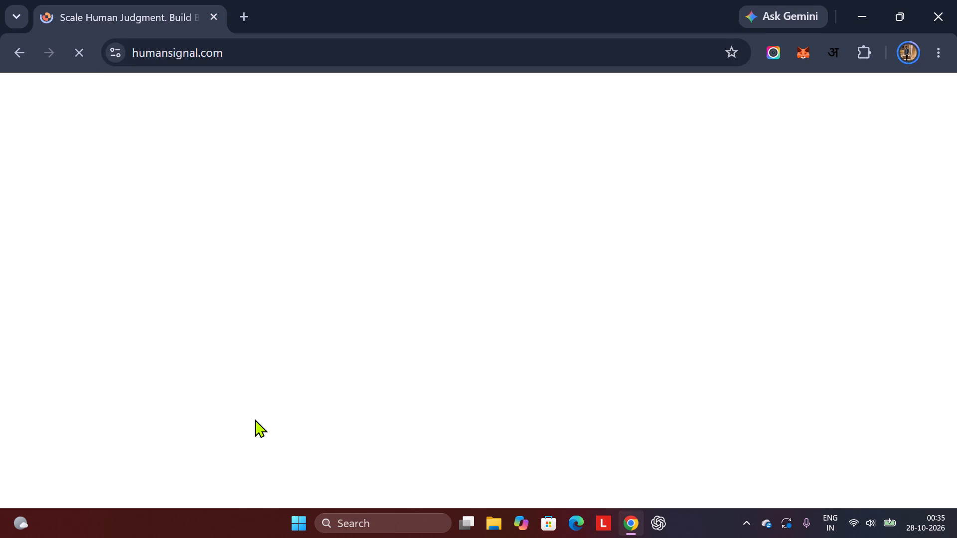
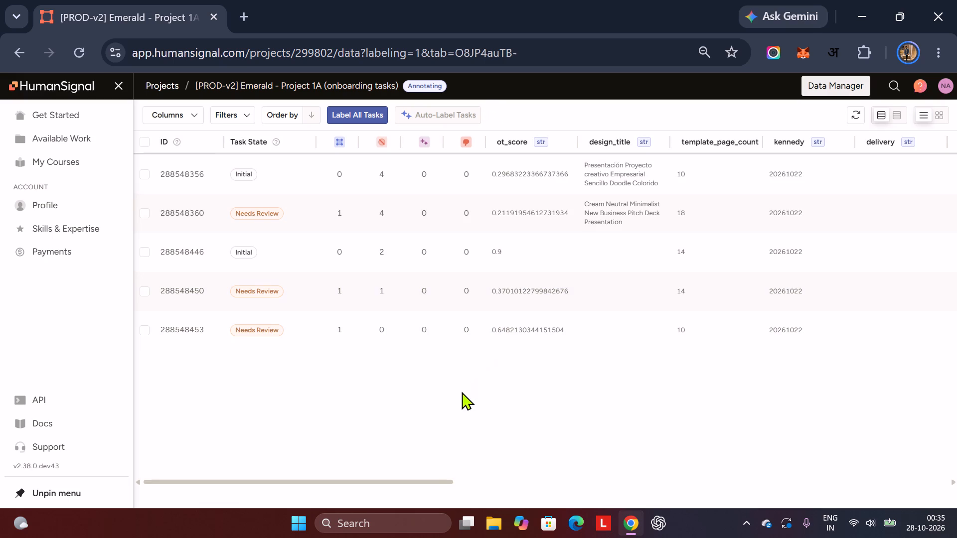
Go back to the home page, start [PROD-v2] Emerald - Project 1A (onboarding tasks) and begin labelling all its tasks.
{"action": "scroll", "coordinate": [462, 394], "scroll_direction": "up", "scroll_amount": 1}
{"action": "left_click", "coordinate": [17, 56]}
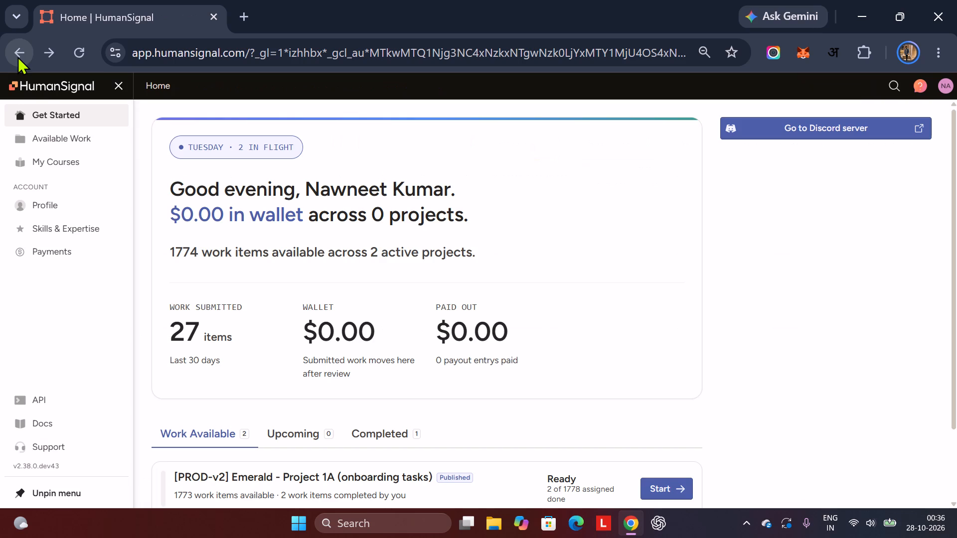
{"action": "scroll", "coordinate": [328, 326], "scroll_direction": "down", "scroll_amount": 3}
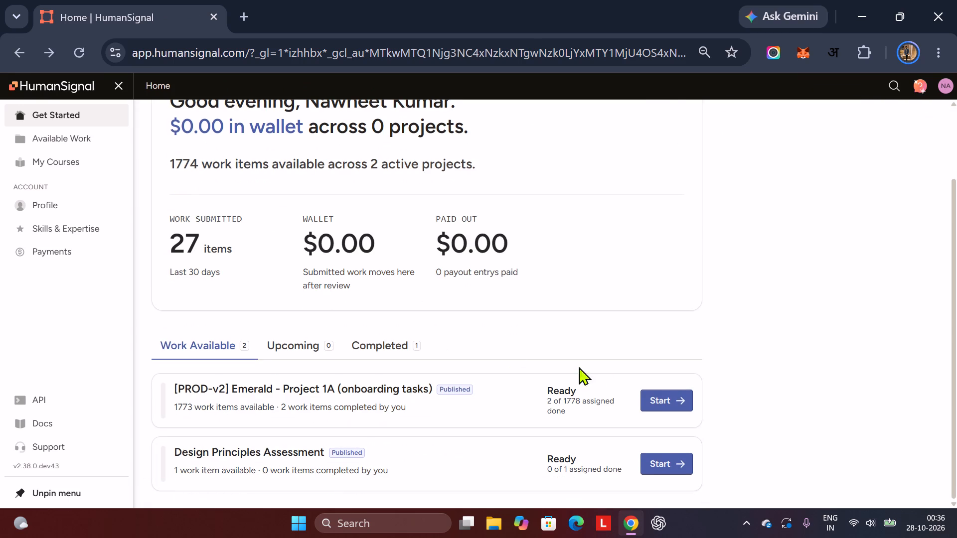
{"action": "left_click", "coordinate": [658, 401]}
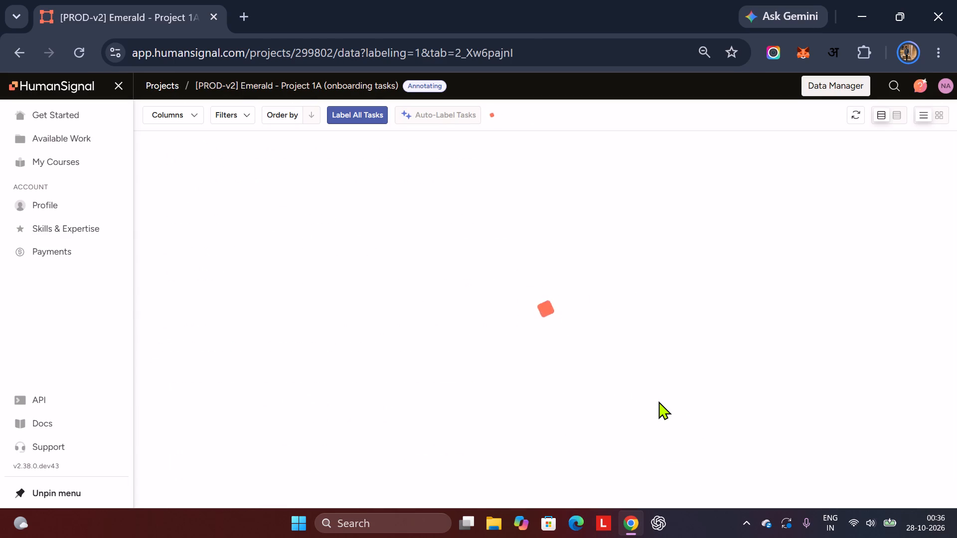
{"action": "left_click", "coordinate": [366, 115]}
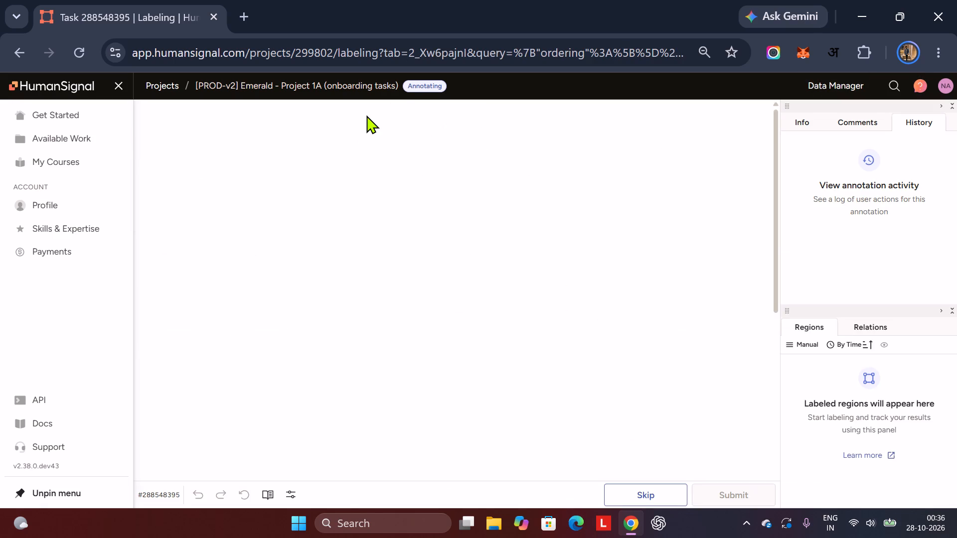
Look through the labelling task's instructions and submission form, and open the task's original design in Canva.
{"action": "scroll", "coordinate": [417, 310], "scroll_direction": "down", "scroll_amount": 1}
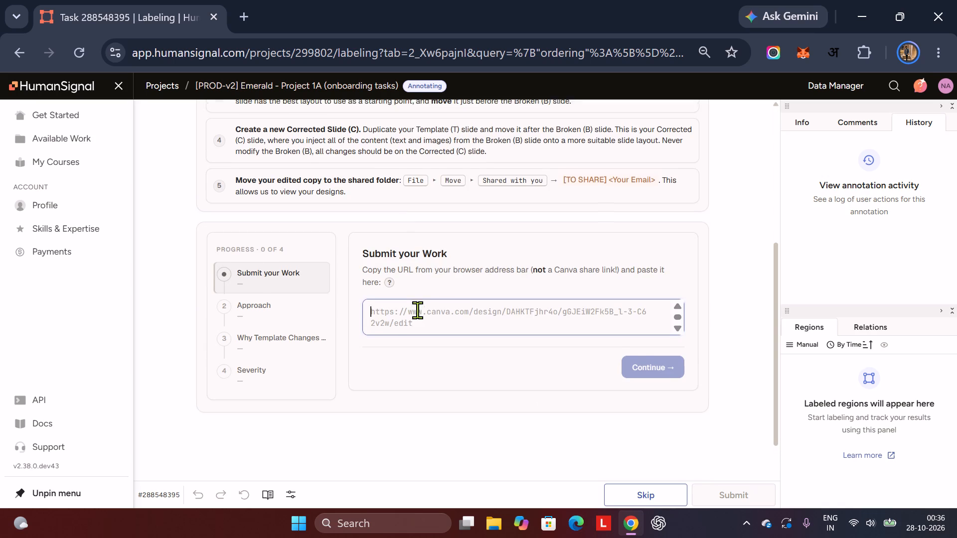
{"action": "scroll", "coordinate": [417, 310], "scroll_direction": "down", "scroll_amount": 3}
{"action": "scroll", "coordinate": [417, 310], "scroll_direction": "up", "scroll_amount": 5}
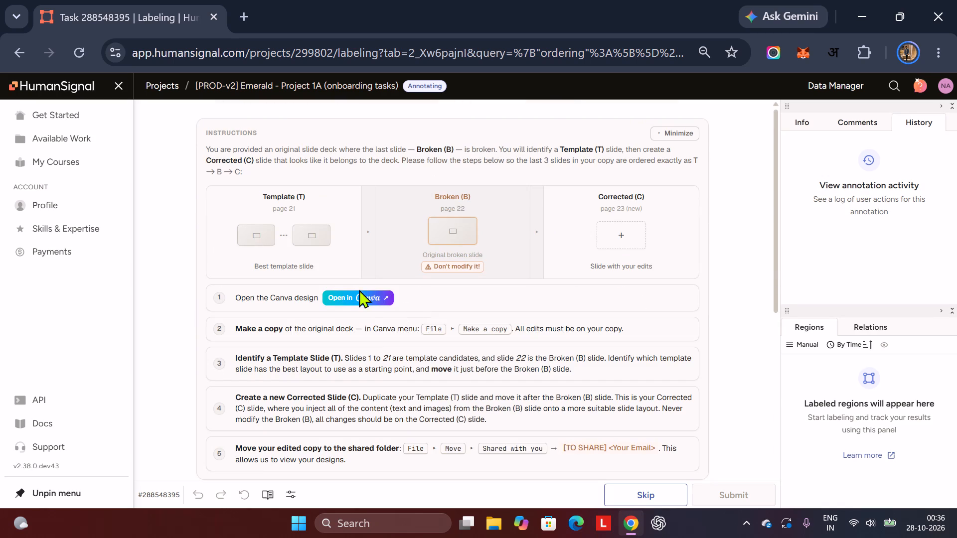
{"action": "left_click", "coordinate": [359, 298]}
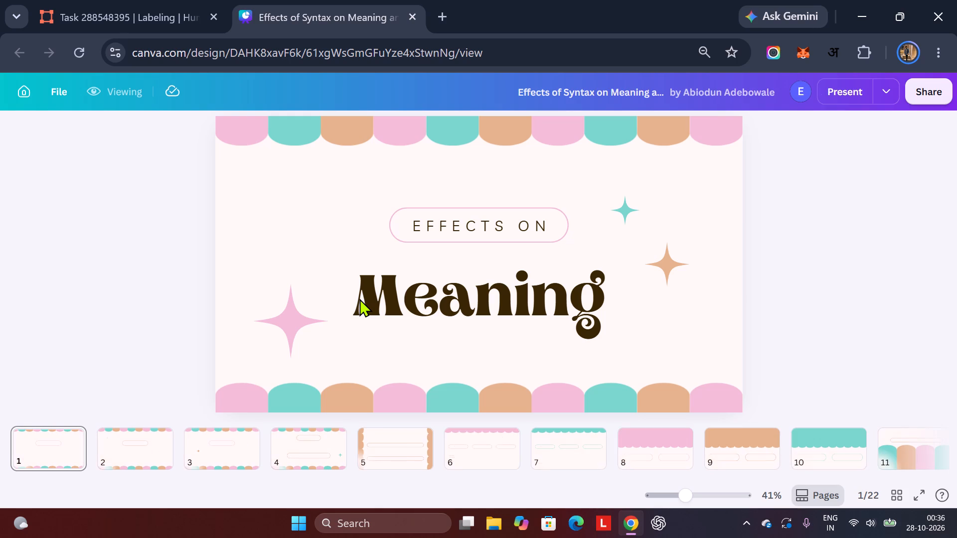
Examine broken slide 22 of the deck and compare its layout with the "To Wrap Up" slide 21.
{"action": "scroll", "coordinate": [579, 446], "scroll_direction": "left", "scroll_amount": 9}
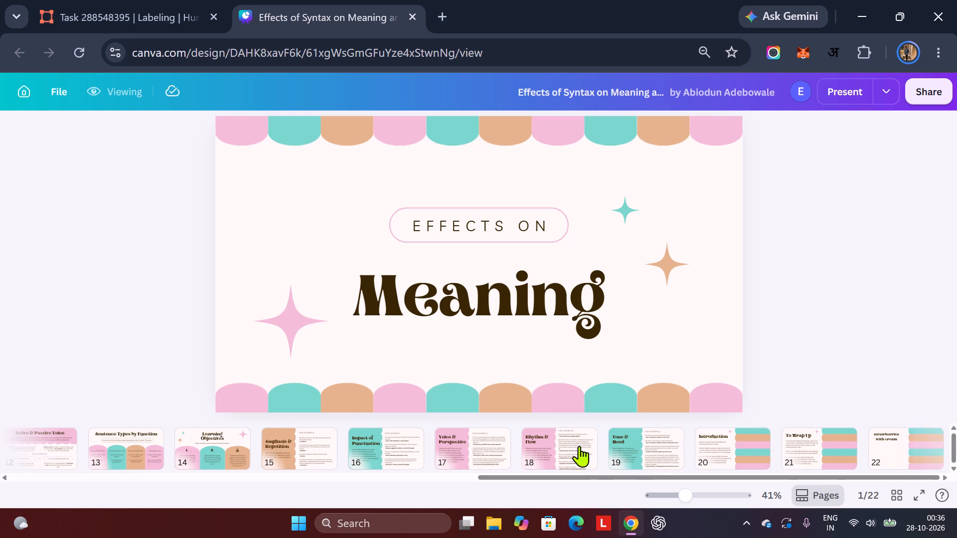
{"action": "scroll", "coordinate": [730, 449], "scroll_direction": "left", "scroll_amount": 3}
{"action": "left_click", "coordinate": [891, 450]}
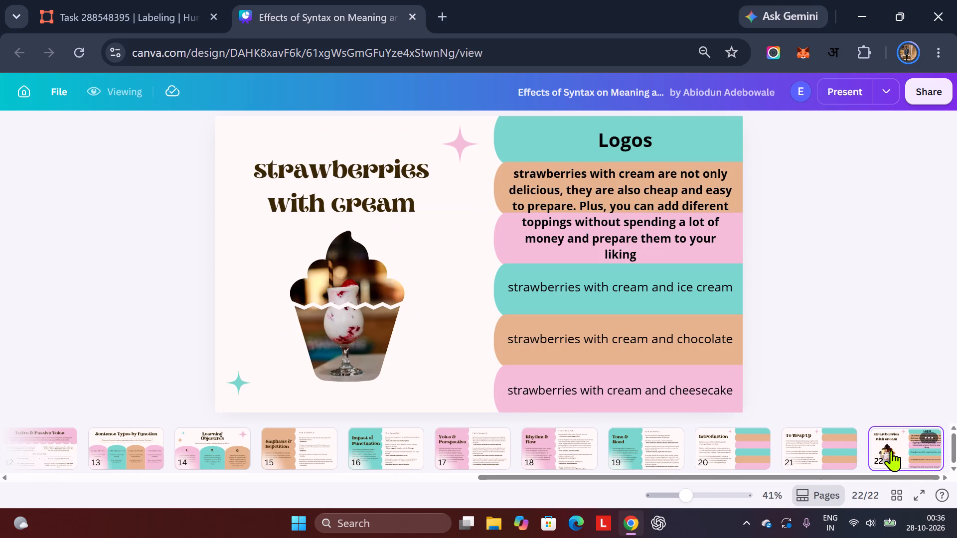
{"action": "left_click", "coordinate": [809, 445]}
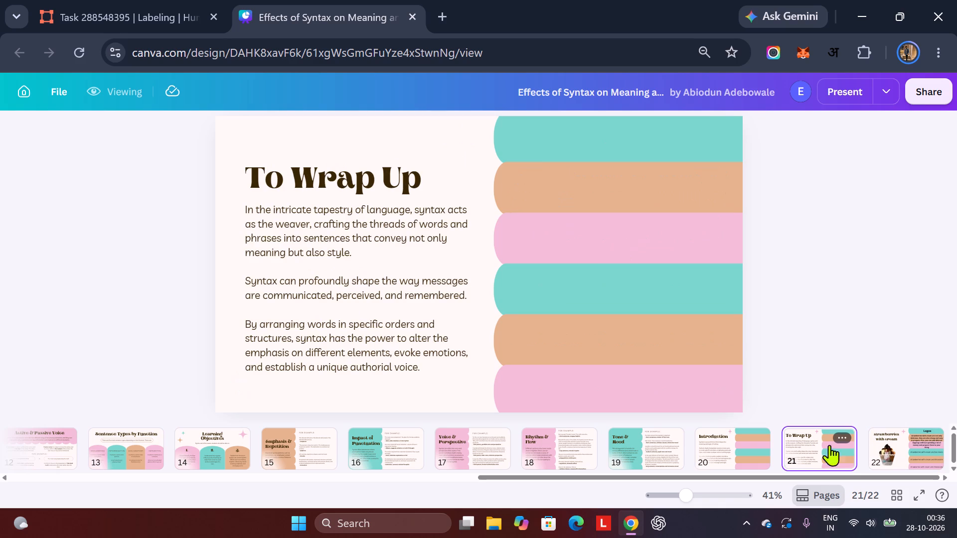
{"action": "left_click", "coordinate": [897, 450]}
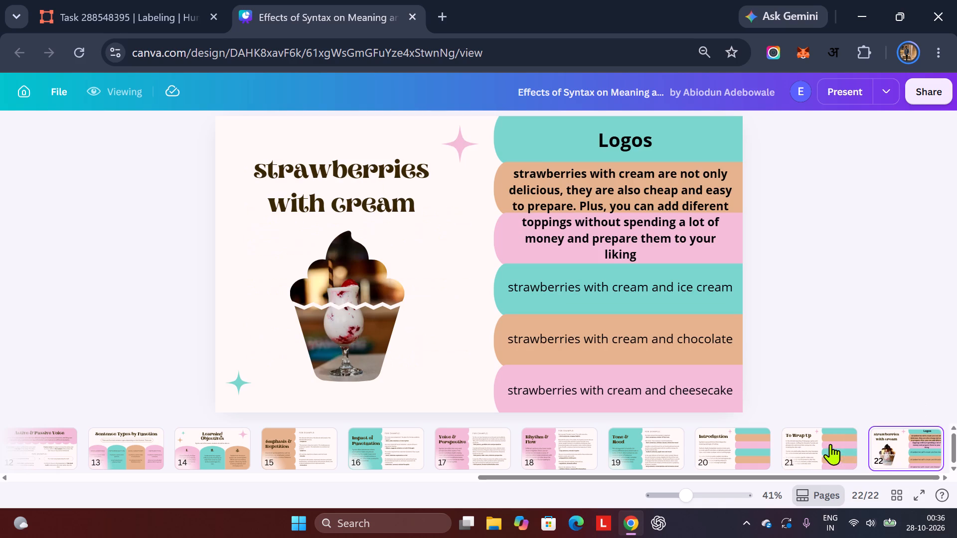
{"action": "left_click", "coordinate": [803, 447]}
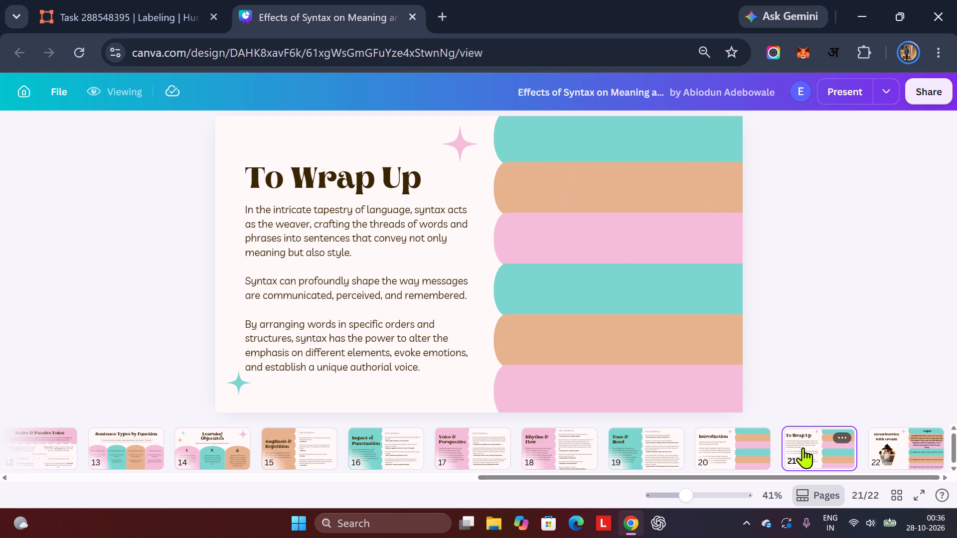
{"action": "left_click", "coordinate": [894, 451]}
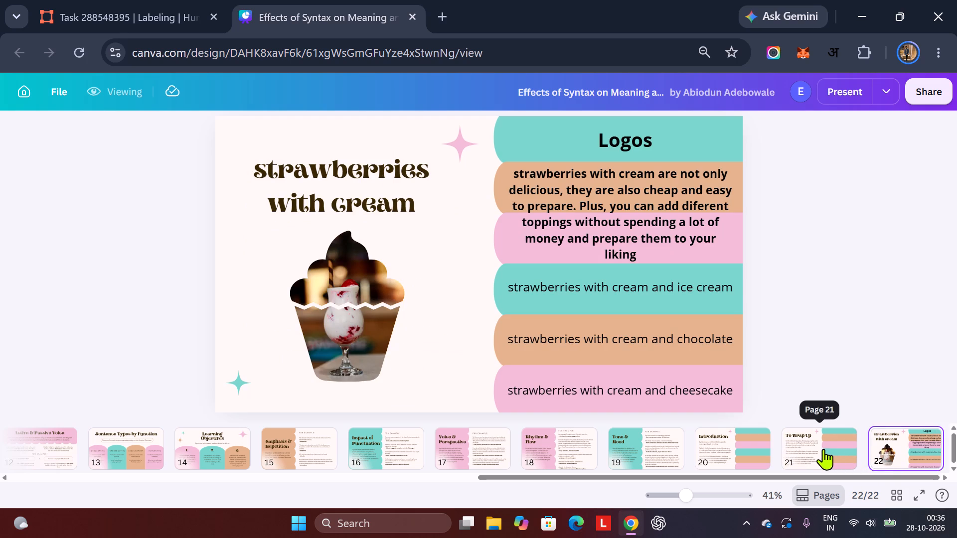
{"action": "left_click", "coordinate": [811, 452]}
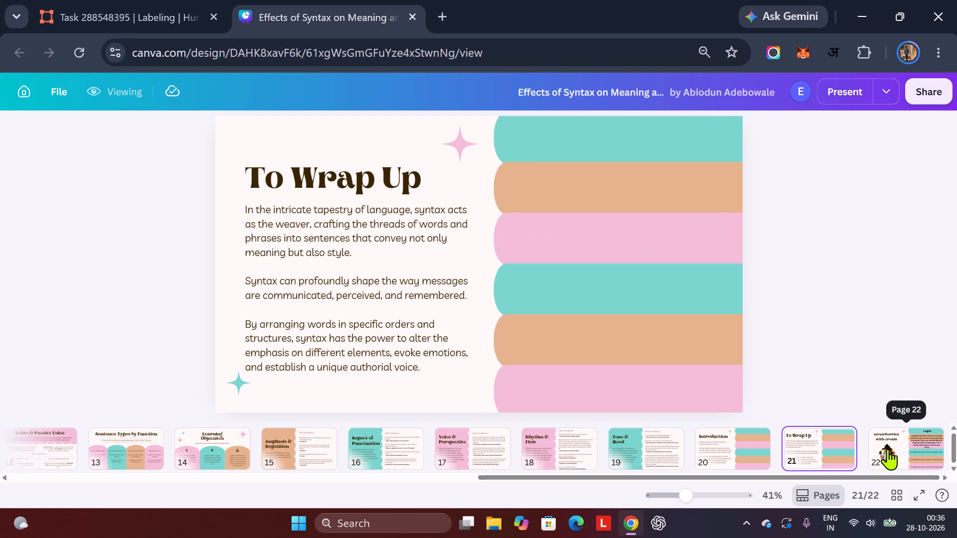
{"action": "scroll", "coordinate": [628, 436], "scroll_direction": "left", "scroll_amount": 1}
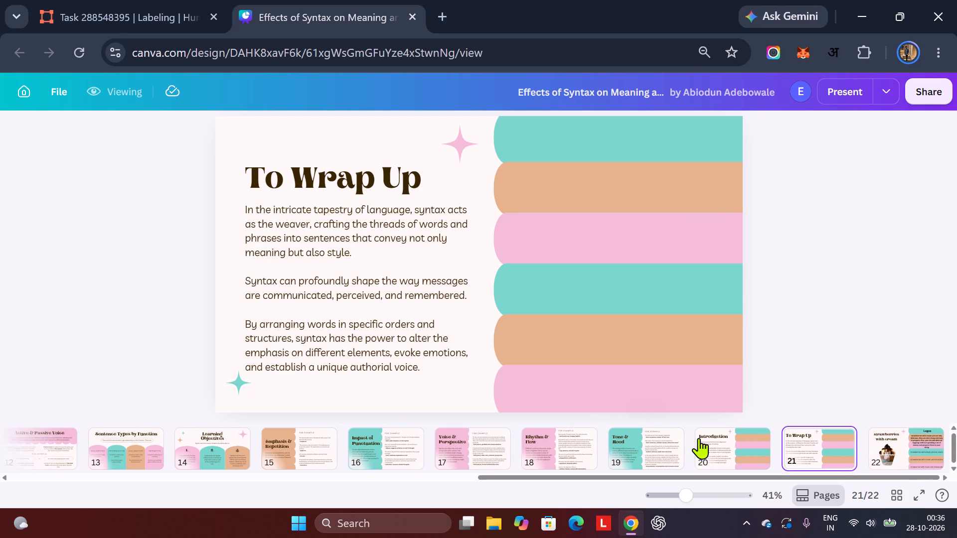
Compare broken slide 22 with the "To Wrap Up" slide 21 and the "Introduction" slide 20 as template candidates.
{"action": "left_click", "coordinate": [896, 440]}
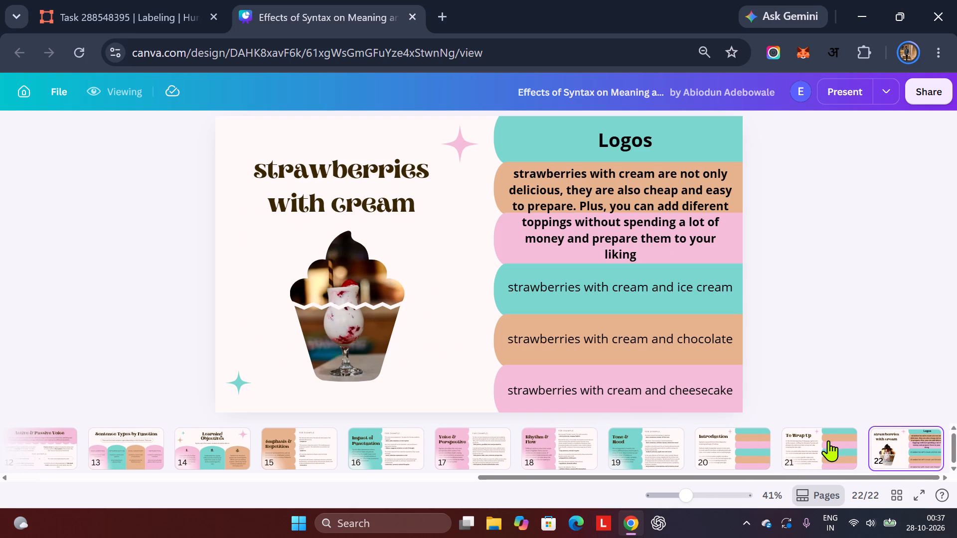
{"action": "left_click", "coordinate": [819, 448]}
{"action": "left_click", "coordinate": [739, 448]}
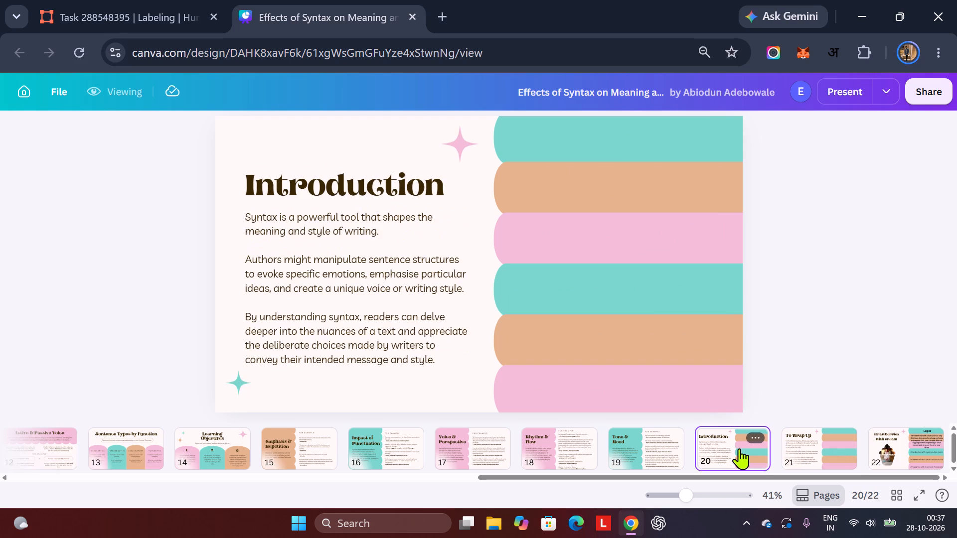
{"action": "left_click", "coordinate": [813, 448]}
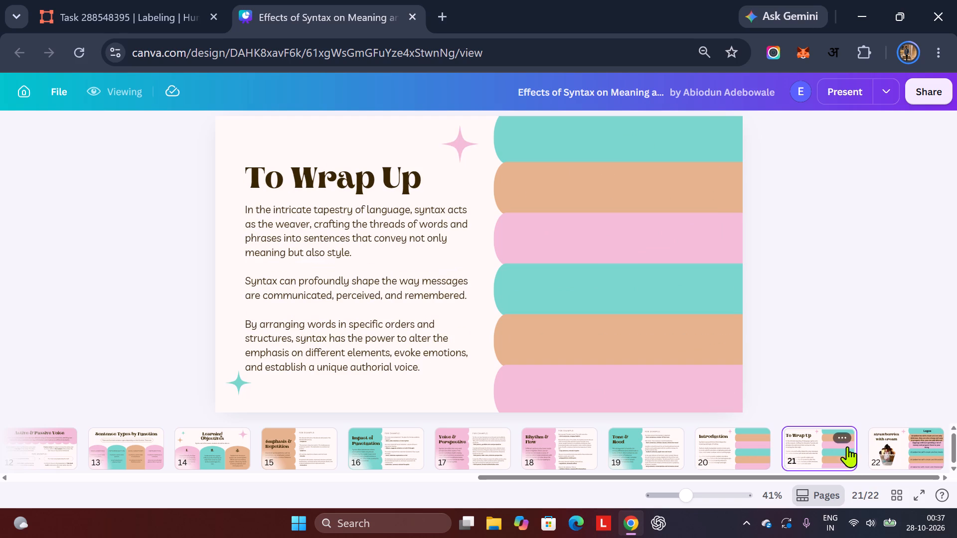
{"action": "left_click", "coordinate": [881, 447]}
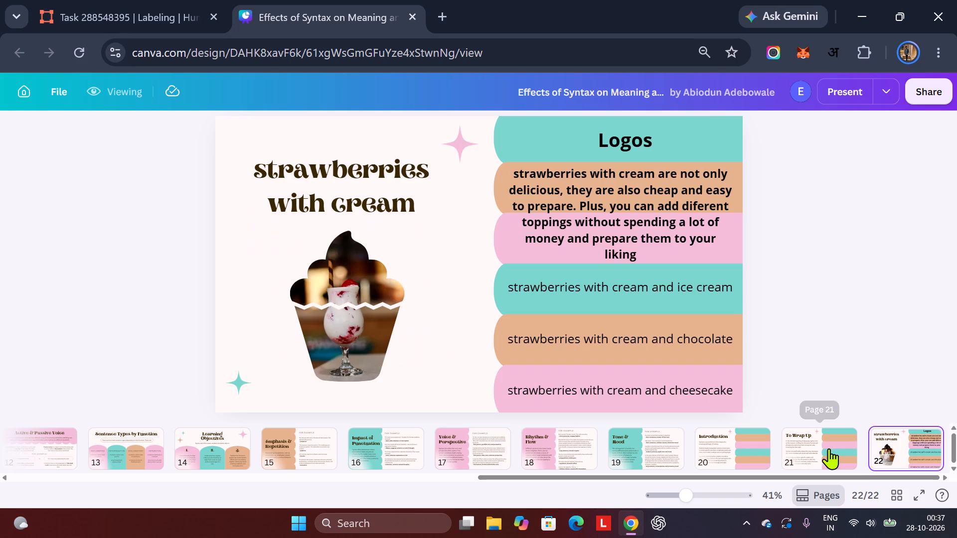
{"action": "left_click", "coordinate": [821, 452]}
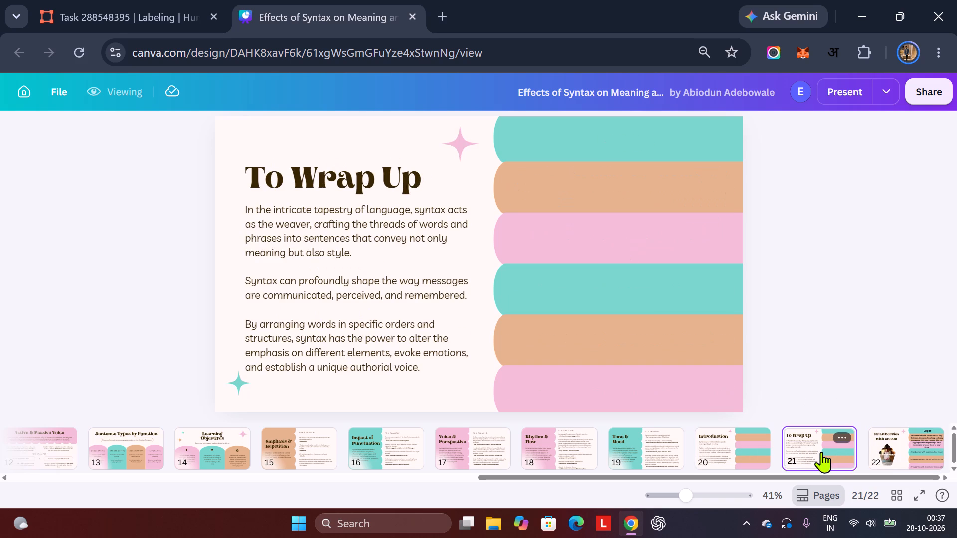
{"action": "left_click", "coordinate": [892, 445]}
{"action": "left_click", "coordinate": [830, 455]}
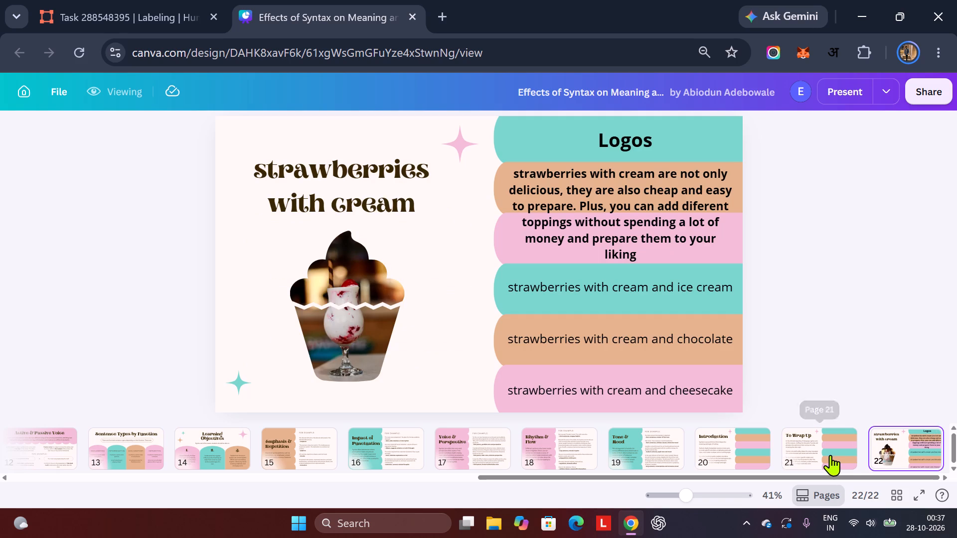
{"action": "left_click", "coordinate": [730, 453]}
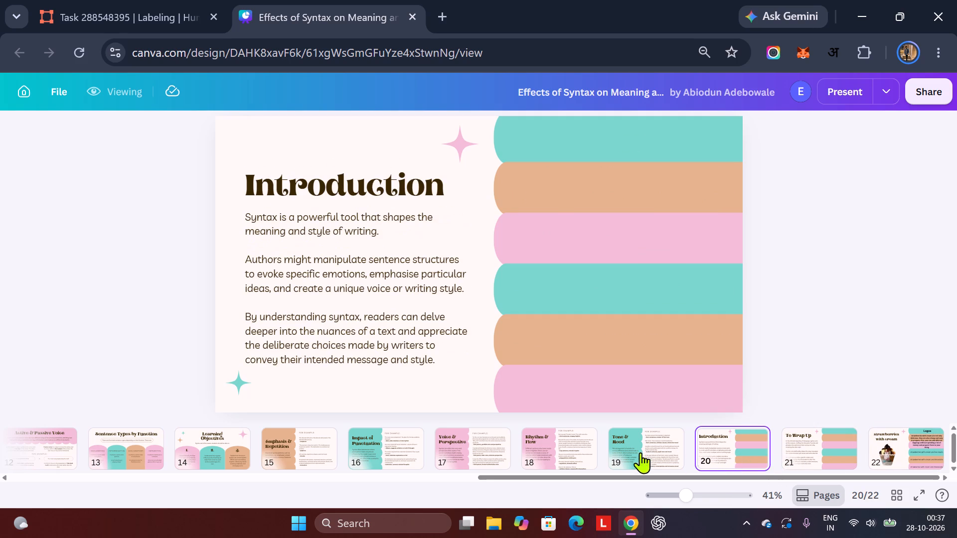
Check slides 17 to 21 and the earlier slides as template candidates against broken slide 22.
{"action": "left_click", "coordinate": [465, 452]}
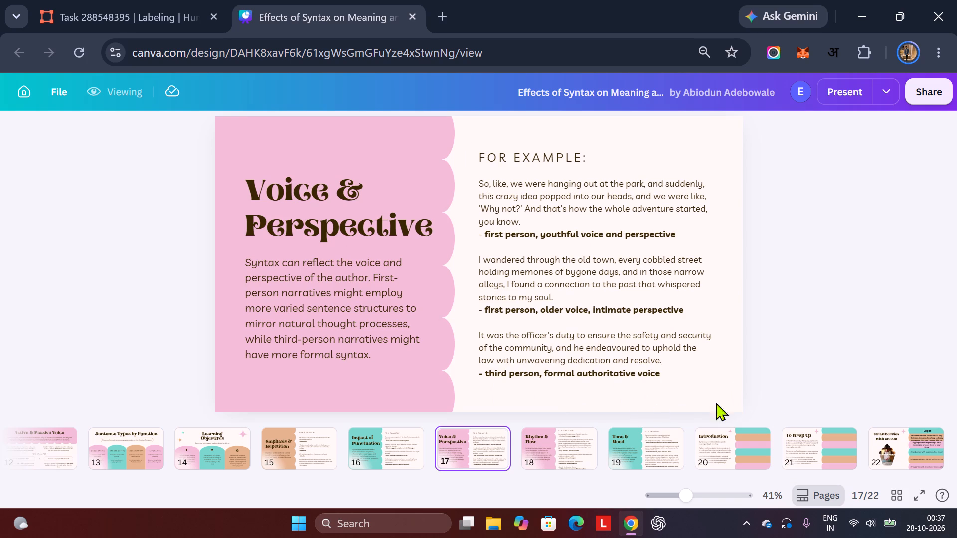
{"action": "left_click", "coordinate": [899, 450]}
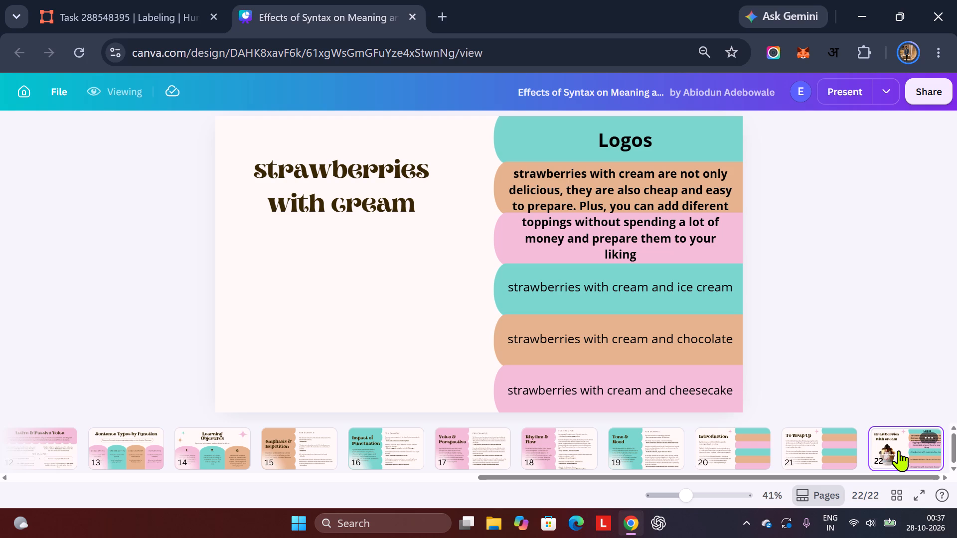
{"action": "scroll", "coordinate": [783, 449], "scroll_direction": "left", "scroll_amount": 1}
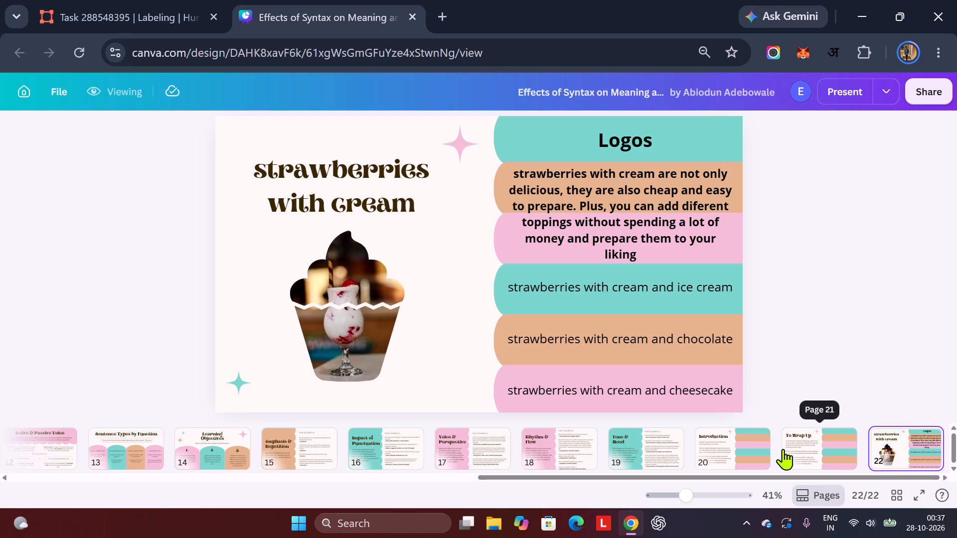
{"action": "scroll", "coordinate": [783, 449], "scroll_direction": "left", "scroll_amount": 1}
{"action": "left_click", "coordinate": [806, 445]}
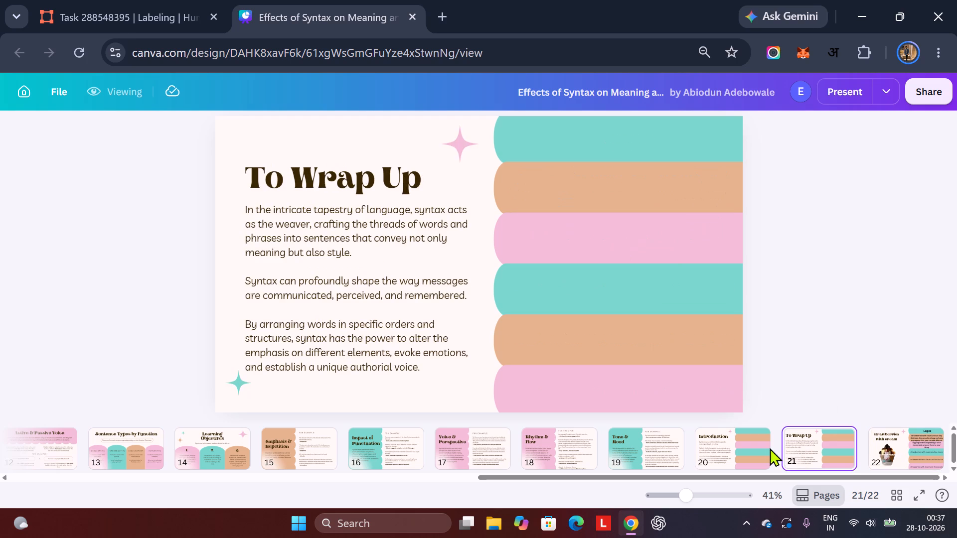
{"action": "left_click", "coordinate": [715, 452]}
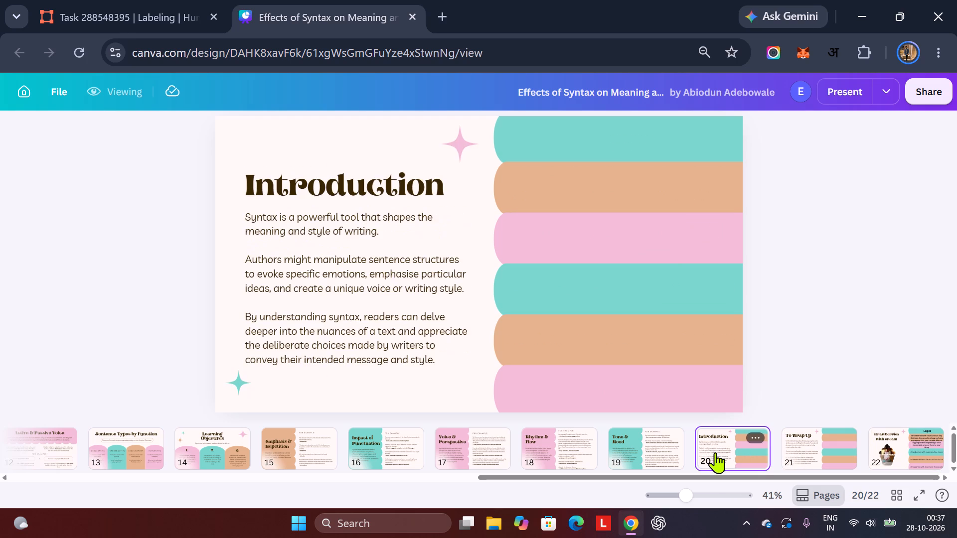
{"action": "left_click", "coordinate": [647, 462]}
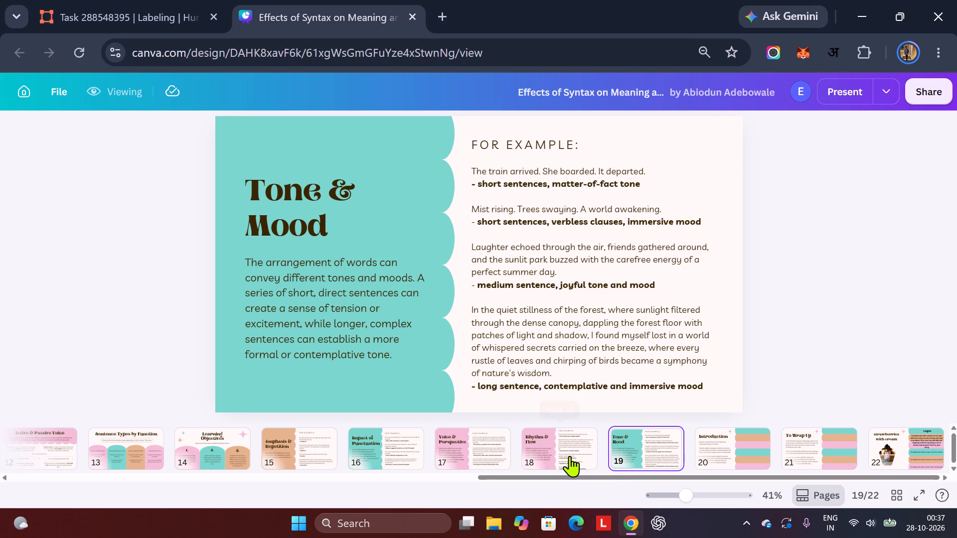
{"action": "left_click", "coordinate": [898, 456]}
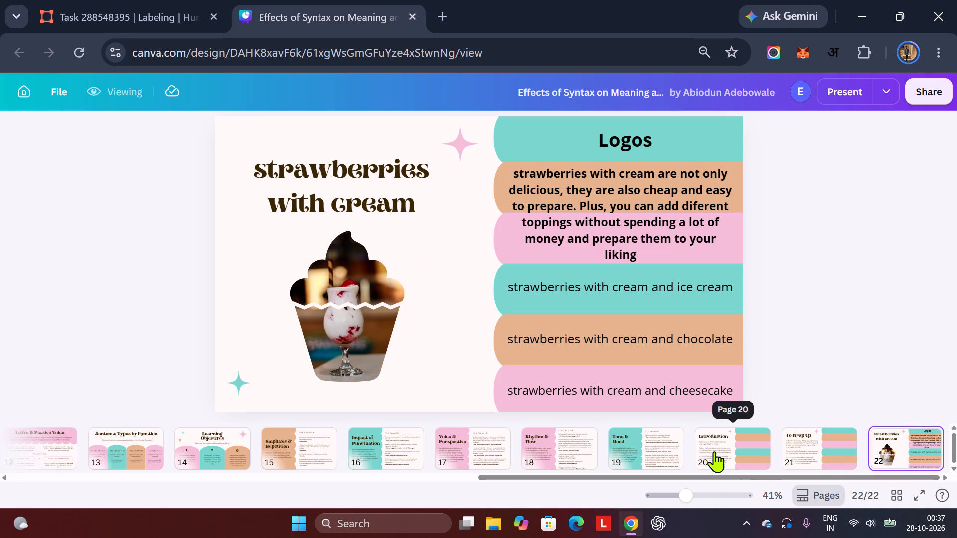
{"action": "left_click", "coordinate": [622, 452]}
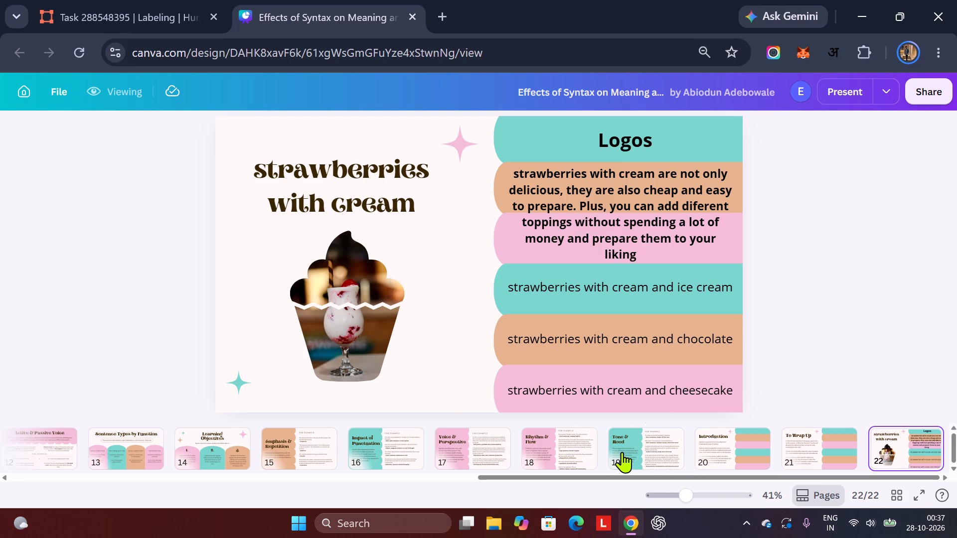
{"action": "left_click", "coordinate": [548, 452]}
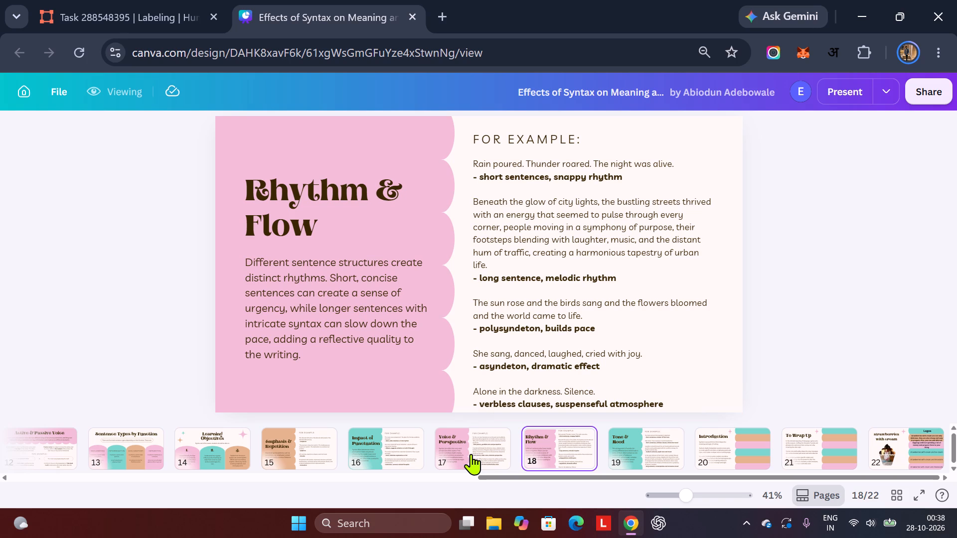
{"action": "scroll", "coordinate": [349, 451], "scroll_direction": "right", "scroll_amount": 6}
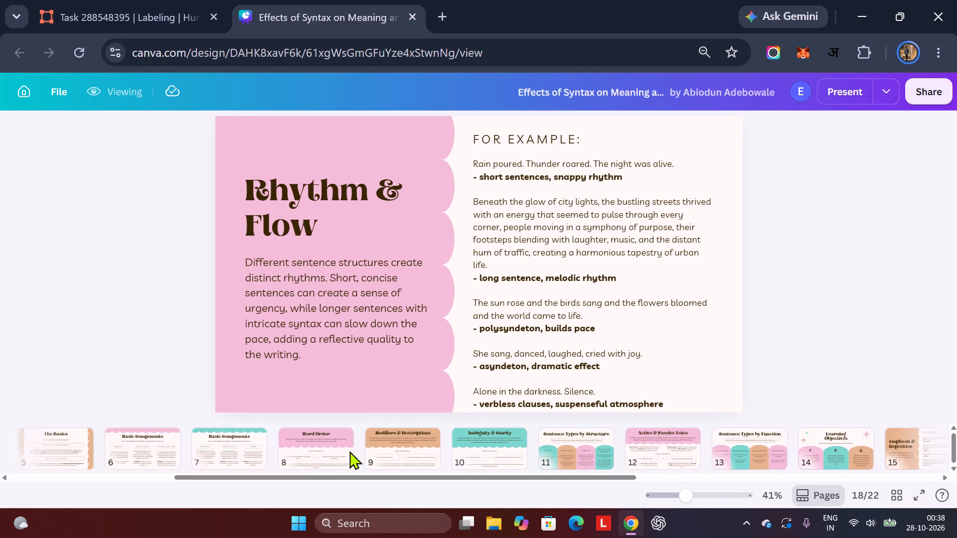
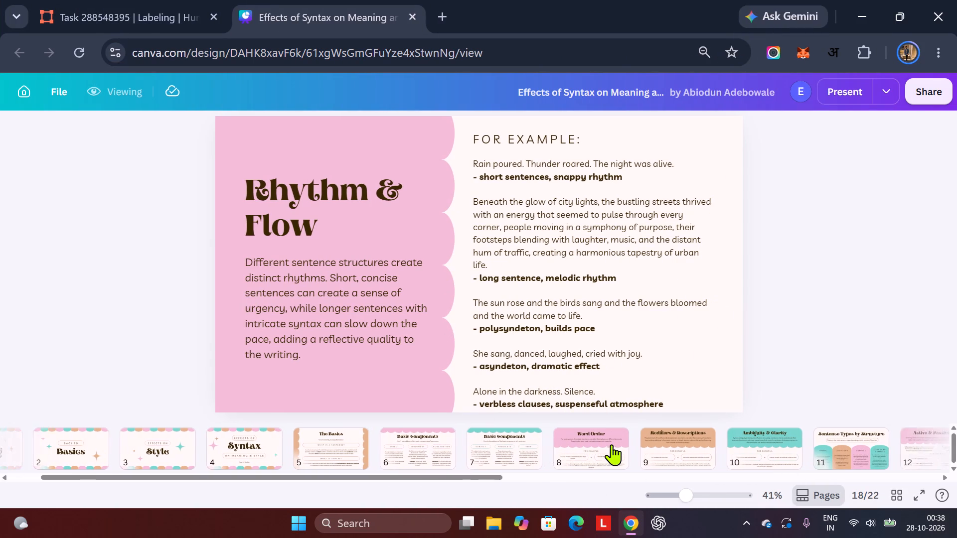
{"action": "scroll", "coordinate": [612, 444], "scroll_direction": "left", "scroll_amount": 1}
{"action": "left_click", "coordinate": [552, 450]}
{"action": "scroll", "coordinate": [552, 450], "scroll_direction": "left", "scroll_amount": 2}
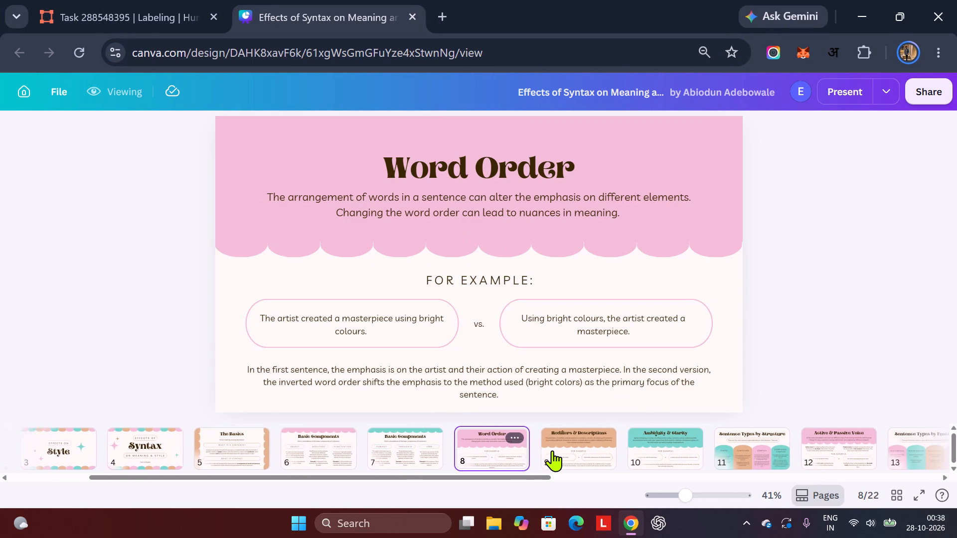
{"action": "scroll", "coordinate": [552, 450], "scroll_direction": "left", "scroll_amount": 6}
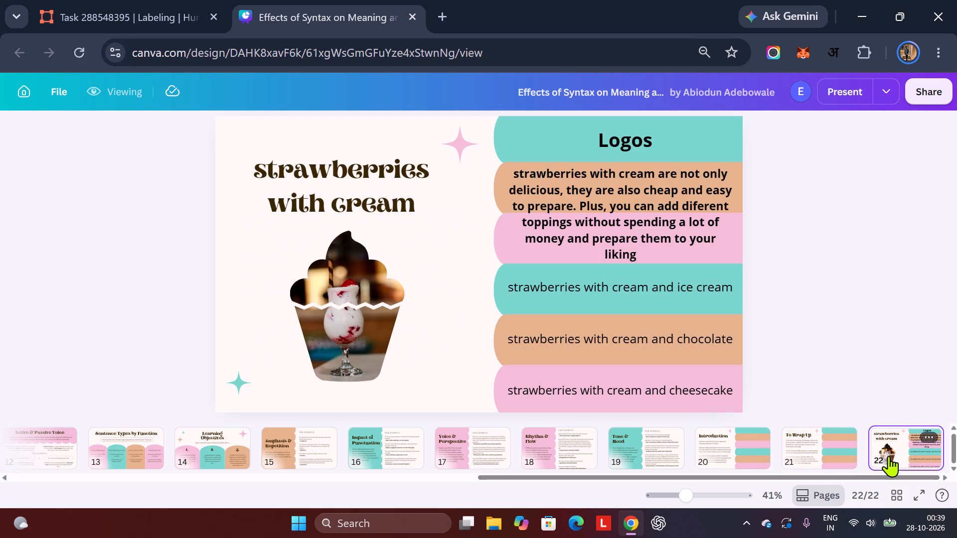
{"action": "left_click", "coordinate": [798, 453]}
{"action": "left_click", "coordinate": [745, 455]}
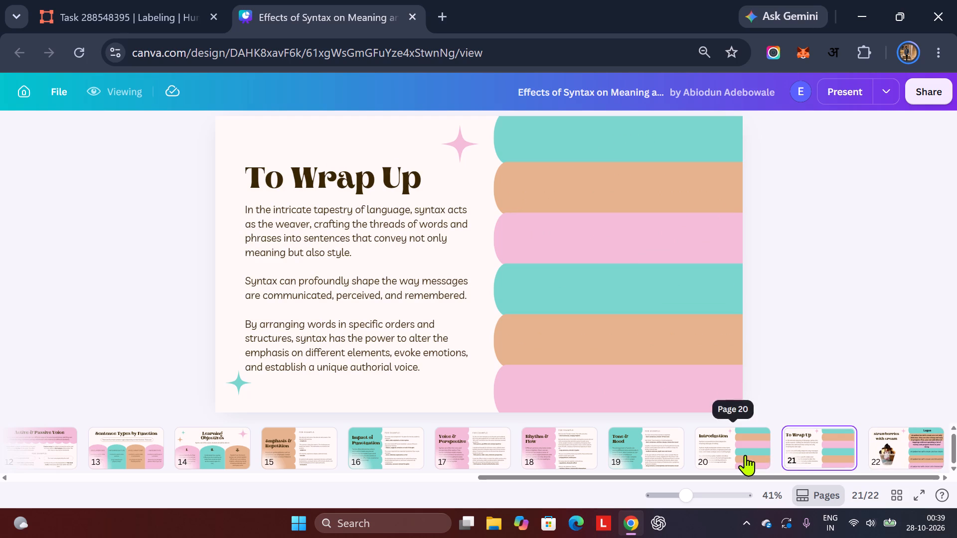
{"action": "left_click", "coordinate": [818, 448]}
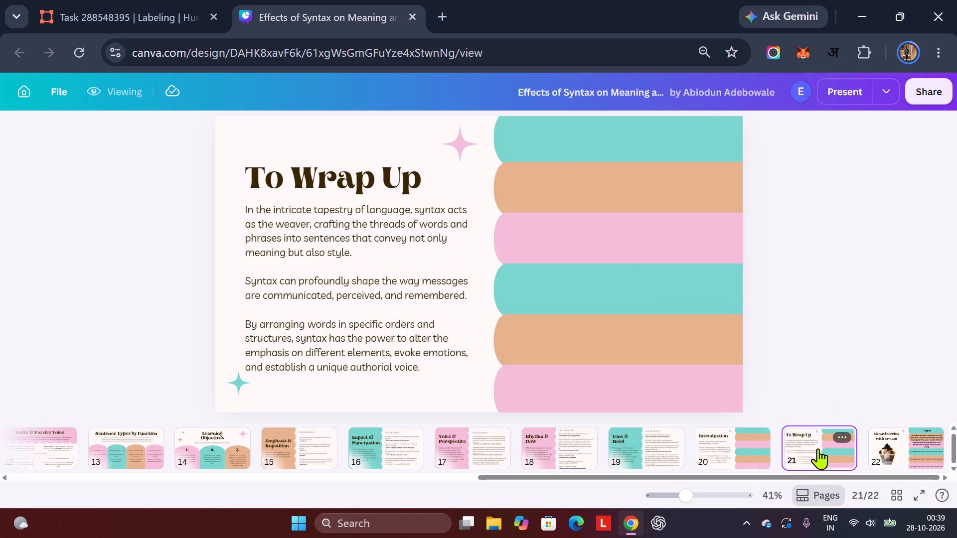
Make an editable copy of the whole view-only presentation.
{"action": "left_click", "coordinate": [841, 435]}
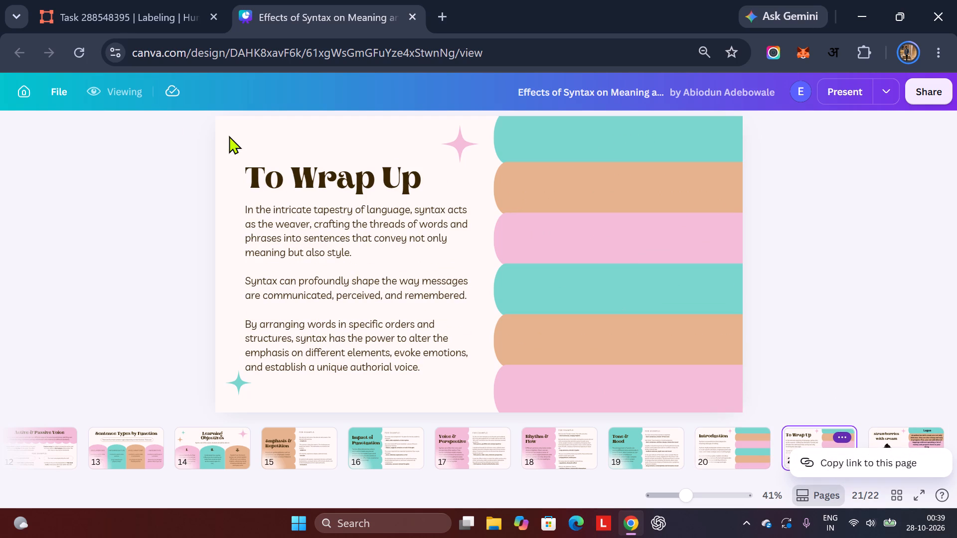
{"action": "left_click", "coordinate": [58, 88]}
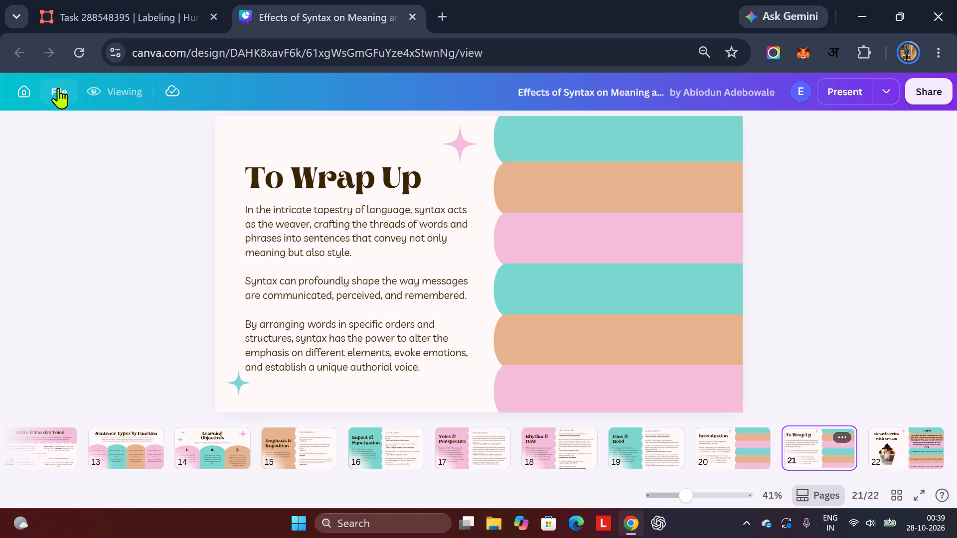
{"action": "left_click", "coordinate": [58, 88]}
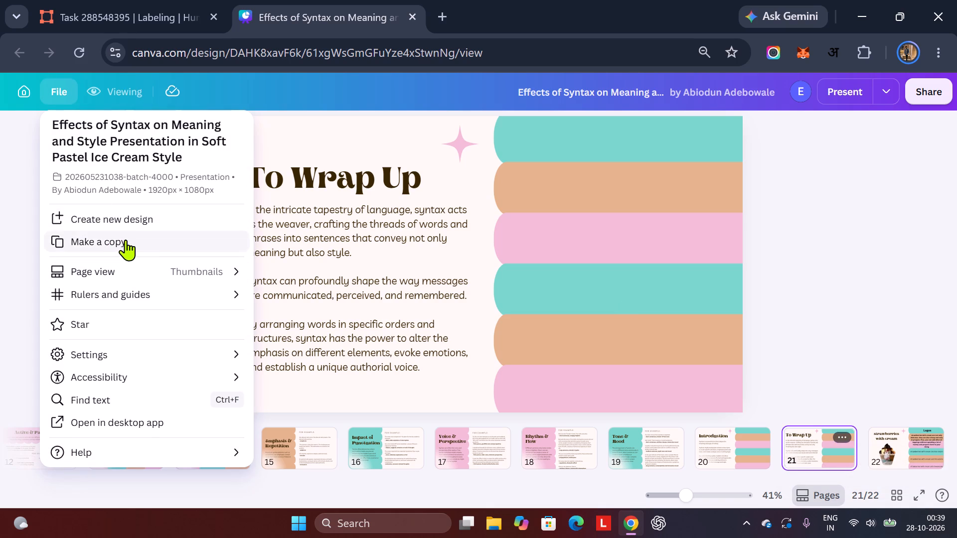
{"action": "left_click", "coordinate": [125, 241]}
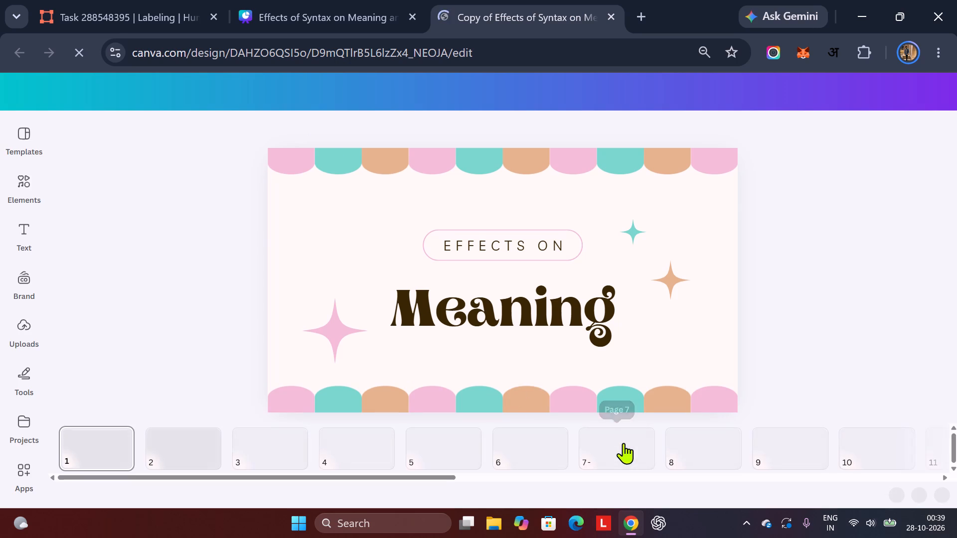
Duplicate the broken "strawberries with cream" slide 22 in the copied deck.
{"action": "scroll", "coordinate": [728, 442], "scroll_direction": "left", "scroll_amount": 3}
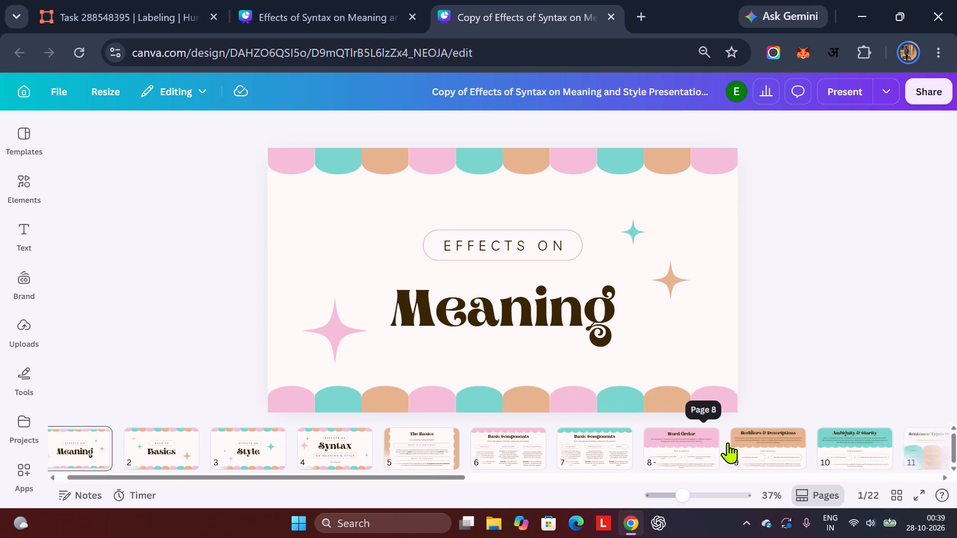
{"action": "scroll", "coordinate": [728, 442], "scroll_direction": "left", "scroll_amount": 8}
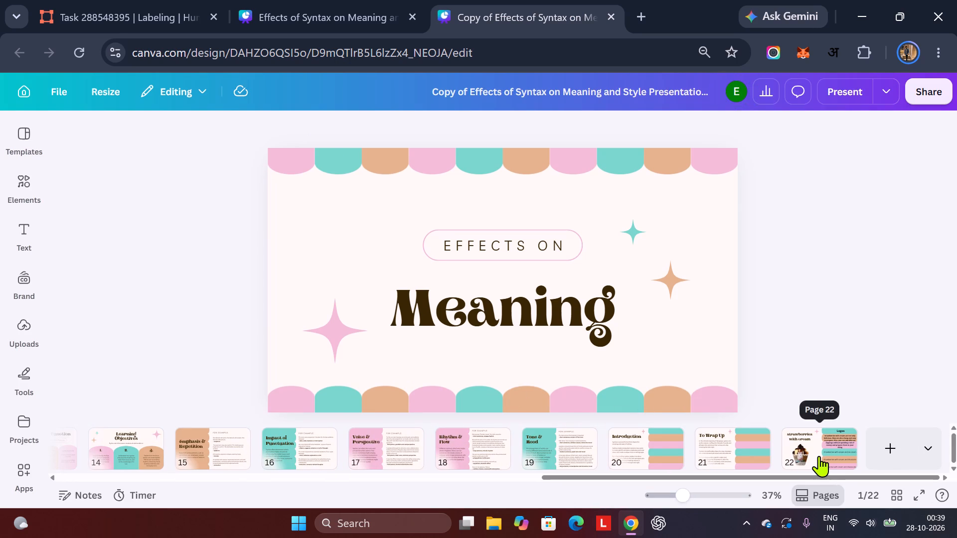
{"action": "left_click", "coordinate": [819, 456]}
{"action": "left_click", "coordinate": [842, 434]}
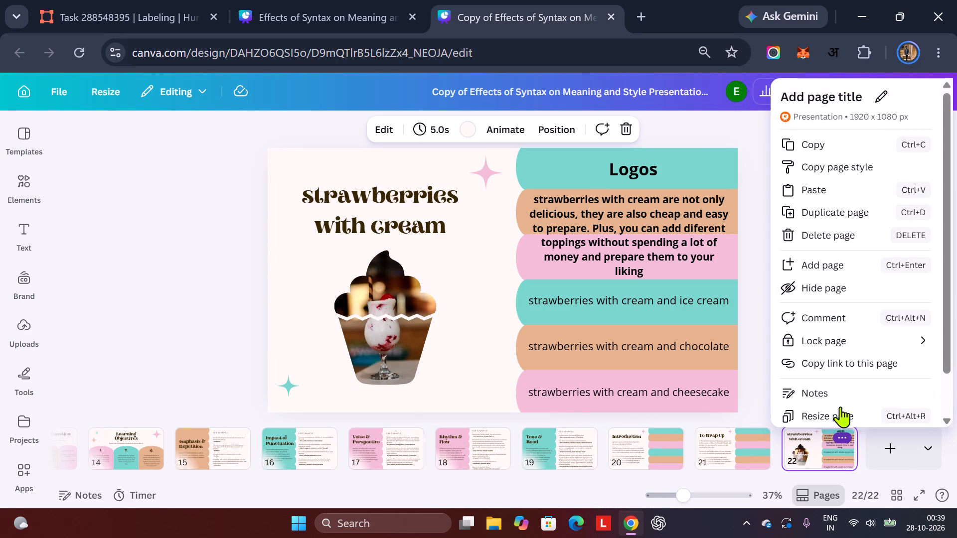
{"action": "left_click", "coordinate": [830, 214]}
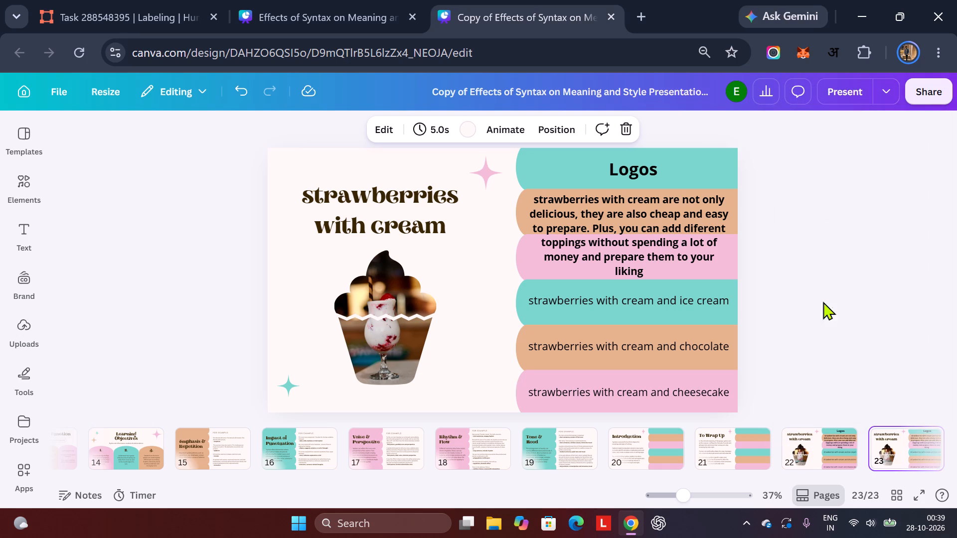
Duplicate the "To Wrap Up" slide 21 in the copied deck.
{"action": "scroll", "coordinate": [833, 432], "scroll_direction": "left", "scroll_amount": 5}
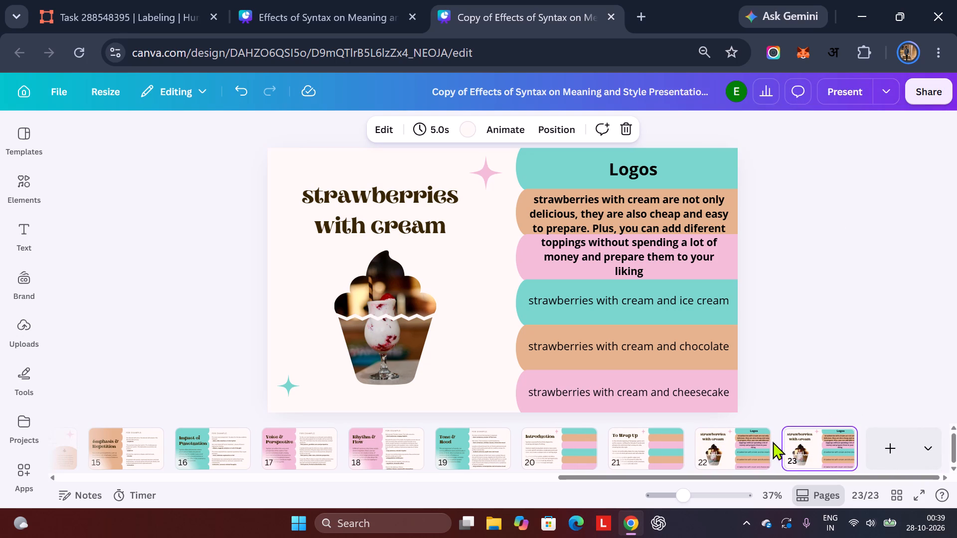
{"action": "left_click", "coordinate": [654, 456]}
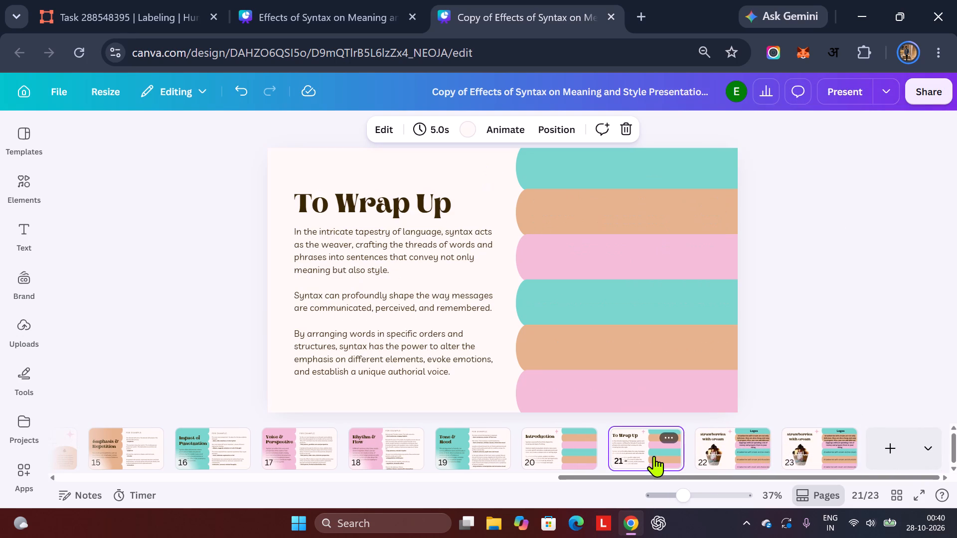
{"action": "left_click", "coordinate": [666, 434]}
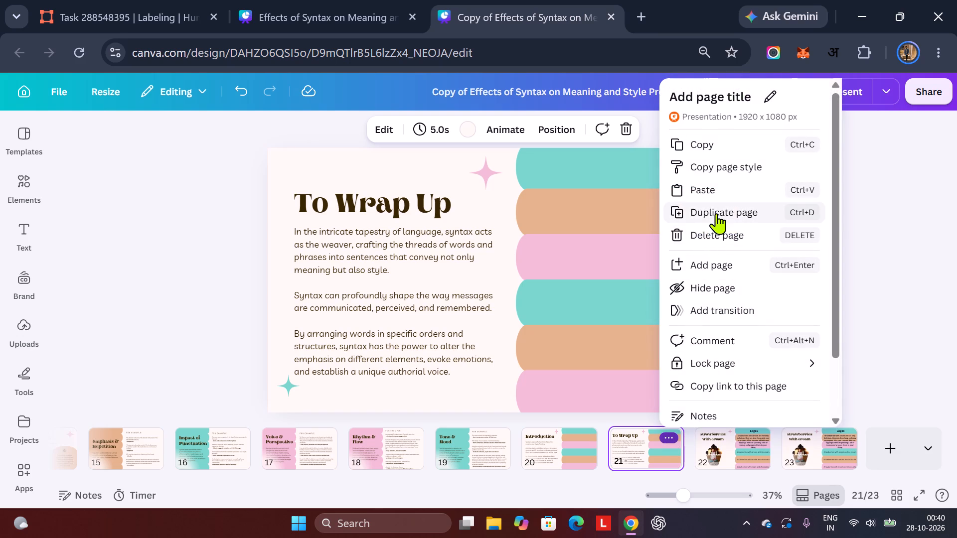
{"action": "left_click", "coordinate": [716, 213]}
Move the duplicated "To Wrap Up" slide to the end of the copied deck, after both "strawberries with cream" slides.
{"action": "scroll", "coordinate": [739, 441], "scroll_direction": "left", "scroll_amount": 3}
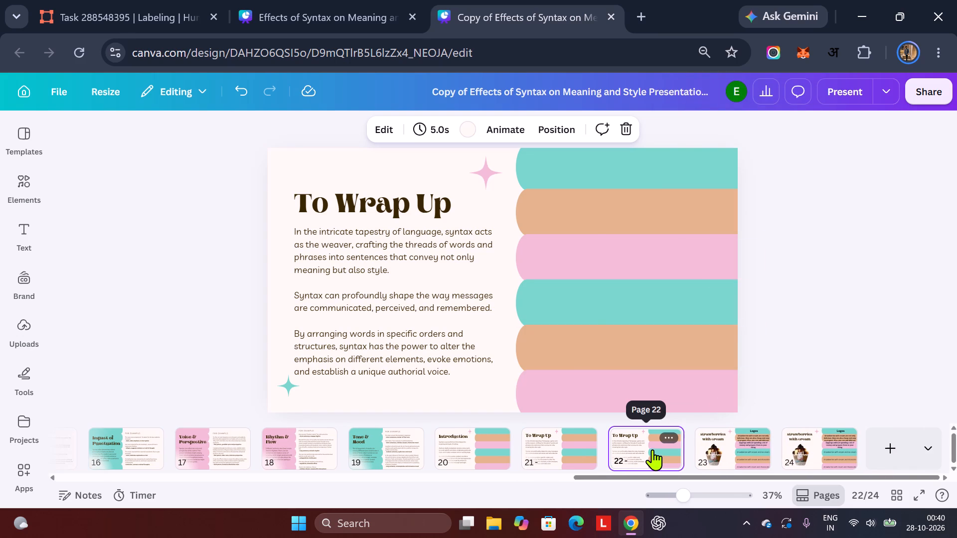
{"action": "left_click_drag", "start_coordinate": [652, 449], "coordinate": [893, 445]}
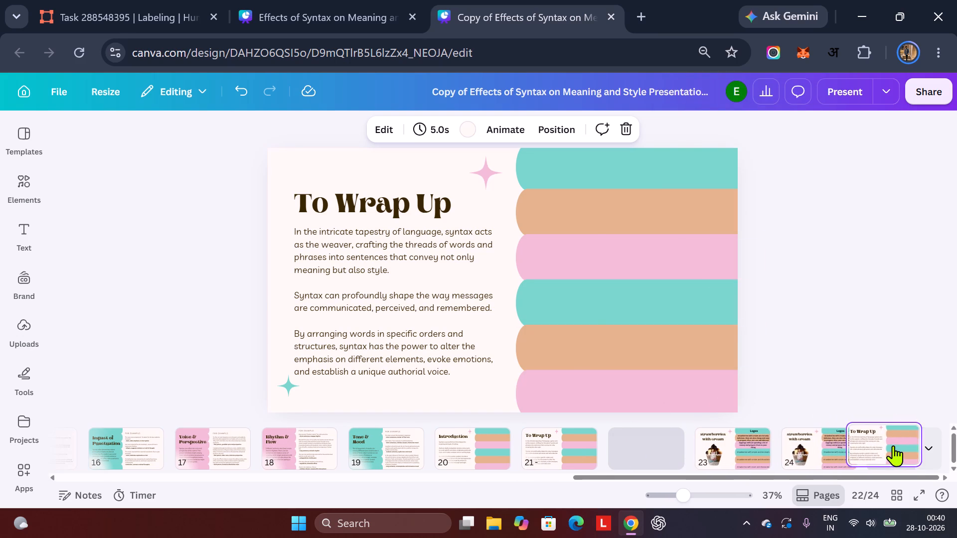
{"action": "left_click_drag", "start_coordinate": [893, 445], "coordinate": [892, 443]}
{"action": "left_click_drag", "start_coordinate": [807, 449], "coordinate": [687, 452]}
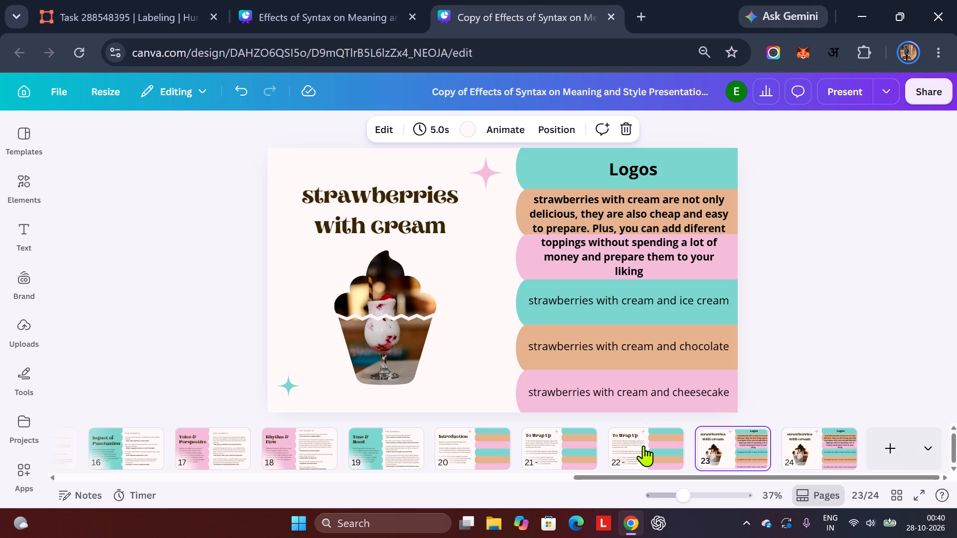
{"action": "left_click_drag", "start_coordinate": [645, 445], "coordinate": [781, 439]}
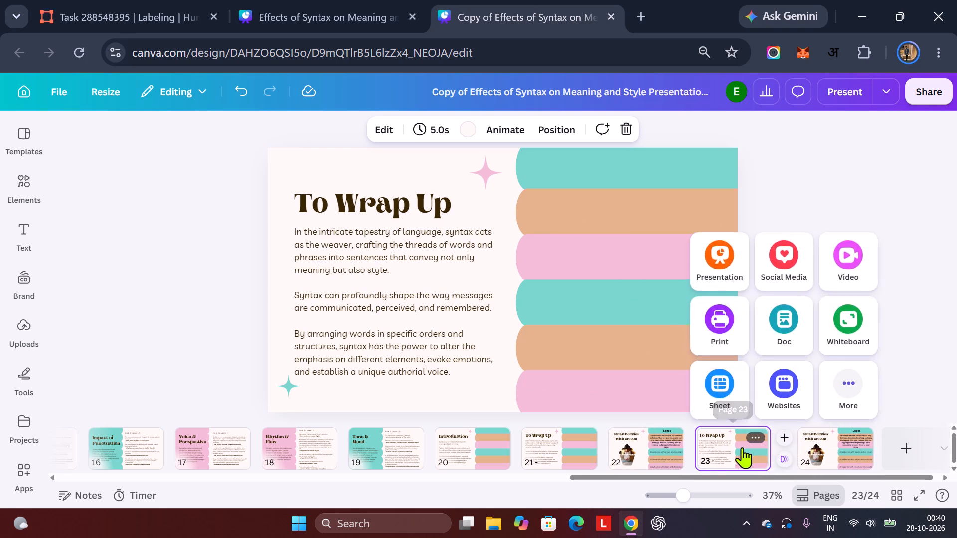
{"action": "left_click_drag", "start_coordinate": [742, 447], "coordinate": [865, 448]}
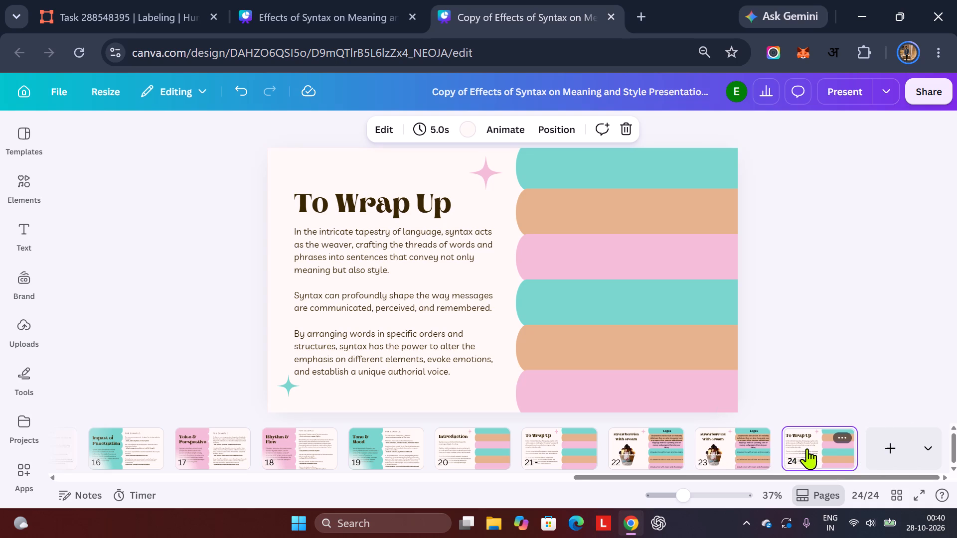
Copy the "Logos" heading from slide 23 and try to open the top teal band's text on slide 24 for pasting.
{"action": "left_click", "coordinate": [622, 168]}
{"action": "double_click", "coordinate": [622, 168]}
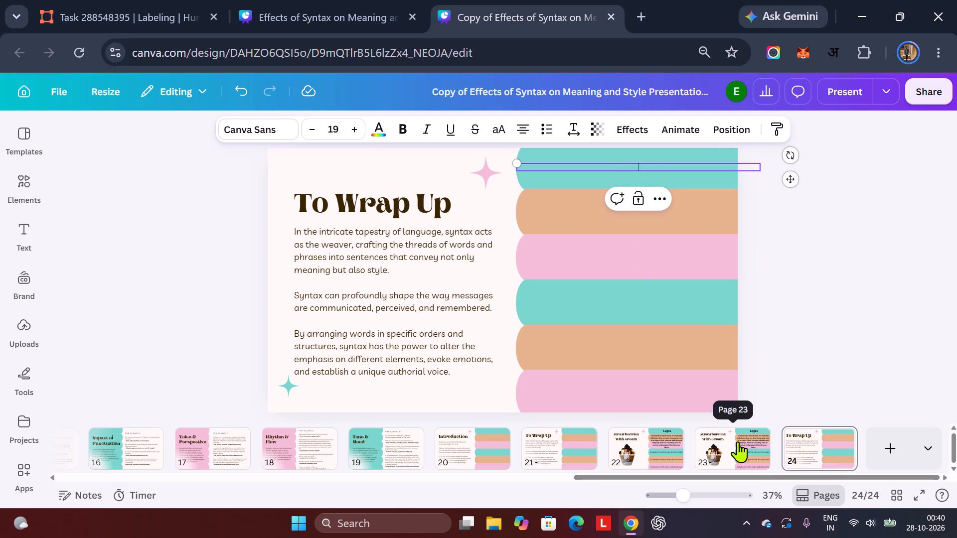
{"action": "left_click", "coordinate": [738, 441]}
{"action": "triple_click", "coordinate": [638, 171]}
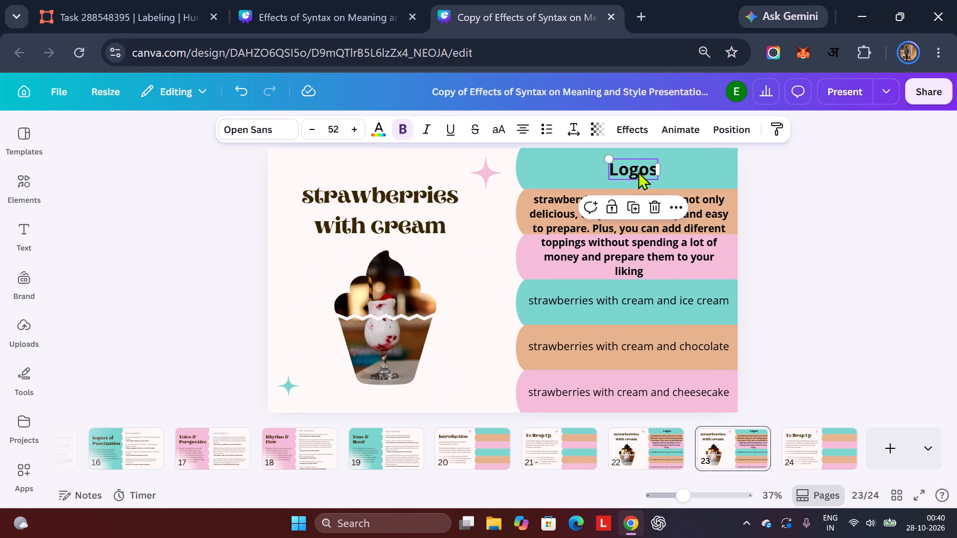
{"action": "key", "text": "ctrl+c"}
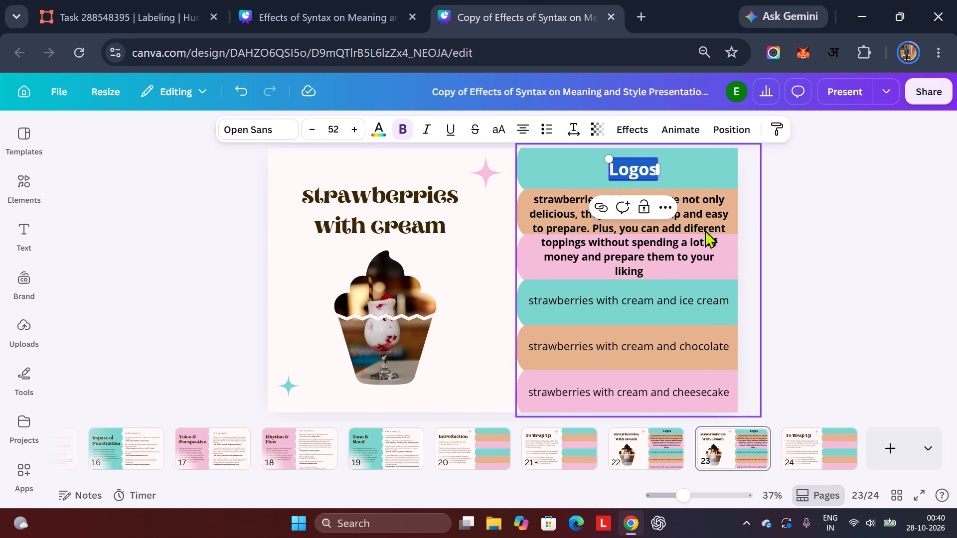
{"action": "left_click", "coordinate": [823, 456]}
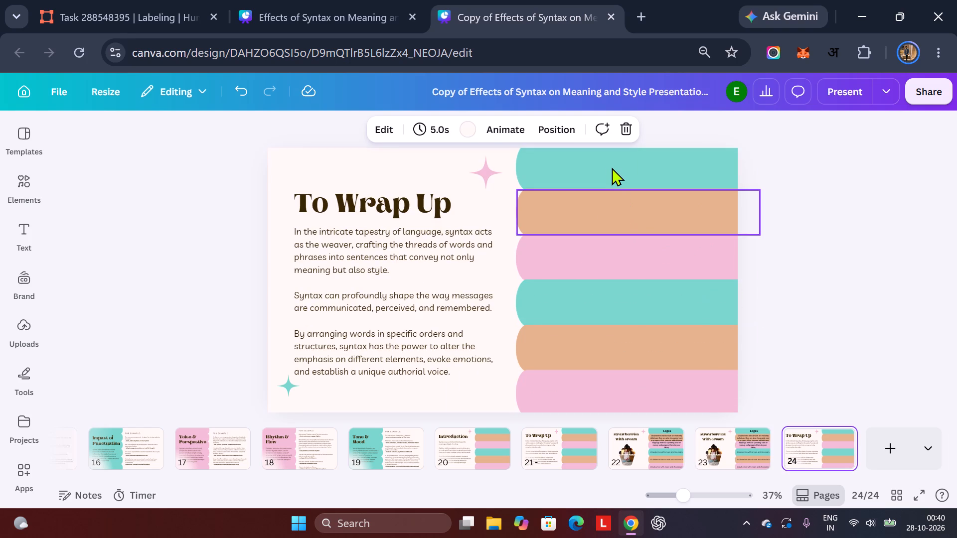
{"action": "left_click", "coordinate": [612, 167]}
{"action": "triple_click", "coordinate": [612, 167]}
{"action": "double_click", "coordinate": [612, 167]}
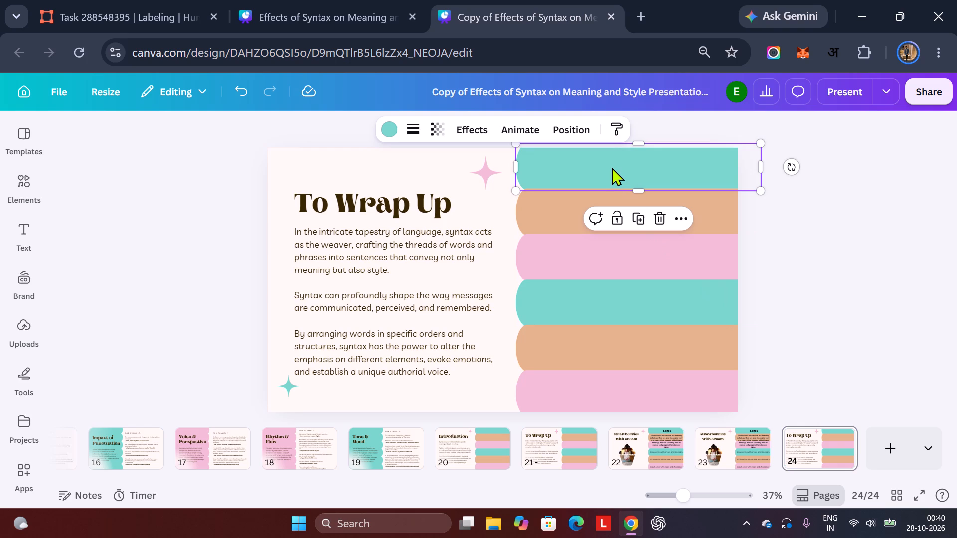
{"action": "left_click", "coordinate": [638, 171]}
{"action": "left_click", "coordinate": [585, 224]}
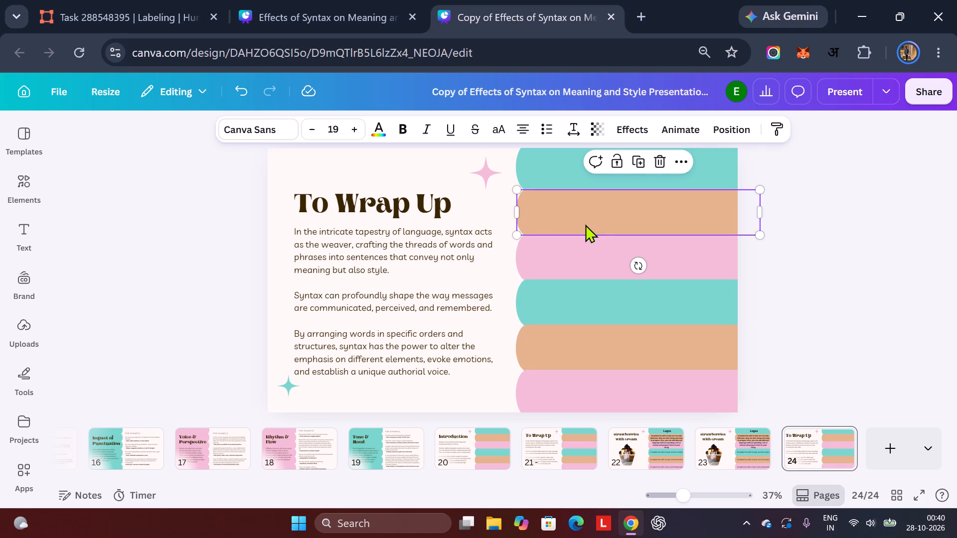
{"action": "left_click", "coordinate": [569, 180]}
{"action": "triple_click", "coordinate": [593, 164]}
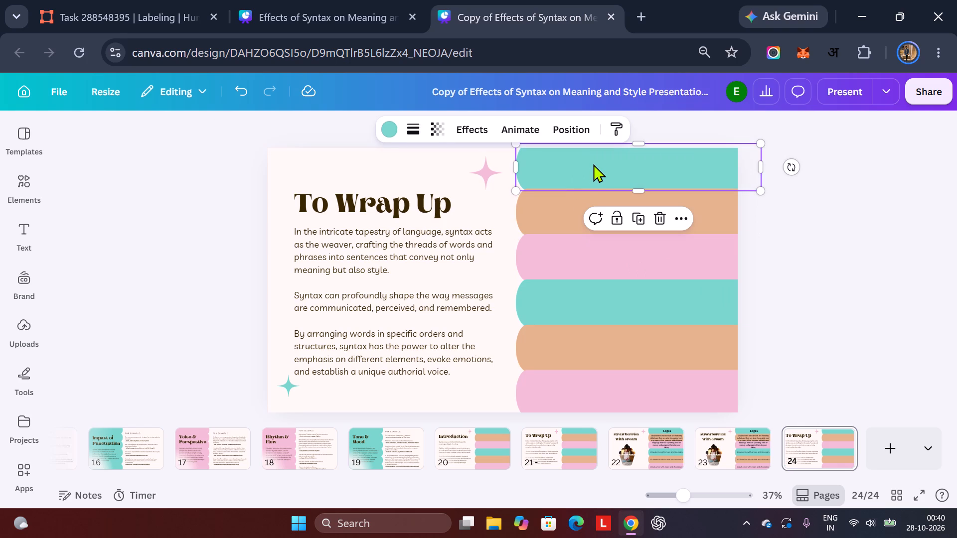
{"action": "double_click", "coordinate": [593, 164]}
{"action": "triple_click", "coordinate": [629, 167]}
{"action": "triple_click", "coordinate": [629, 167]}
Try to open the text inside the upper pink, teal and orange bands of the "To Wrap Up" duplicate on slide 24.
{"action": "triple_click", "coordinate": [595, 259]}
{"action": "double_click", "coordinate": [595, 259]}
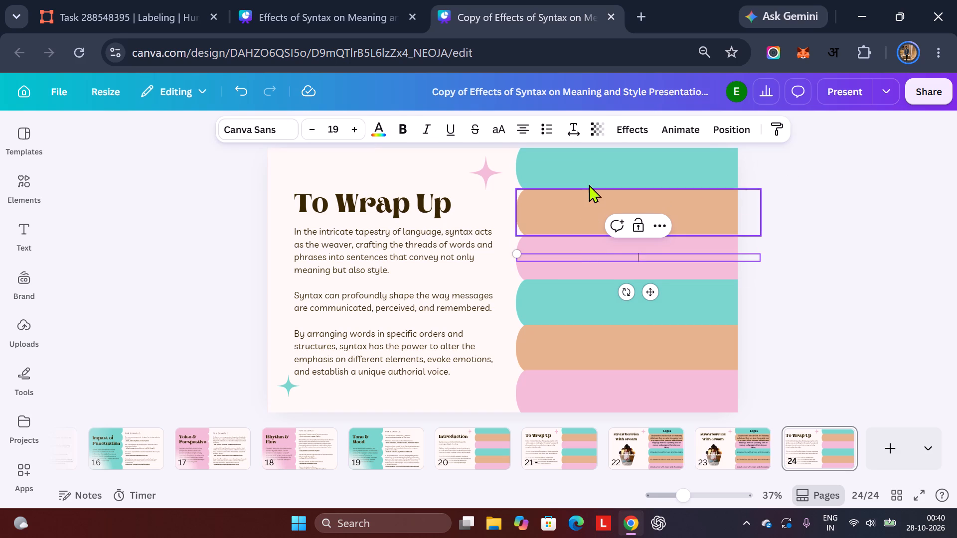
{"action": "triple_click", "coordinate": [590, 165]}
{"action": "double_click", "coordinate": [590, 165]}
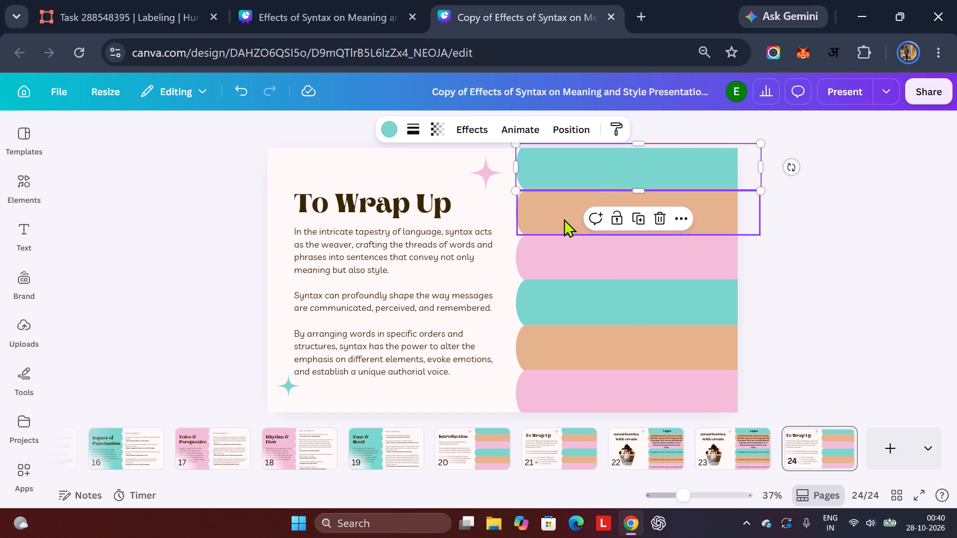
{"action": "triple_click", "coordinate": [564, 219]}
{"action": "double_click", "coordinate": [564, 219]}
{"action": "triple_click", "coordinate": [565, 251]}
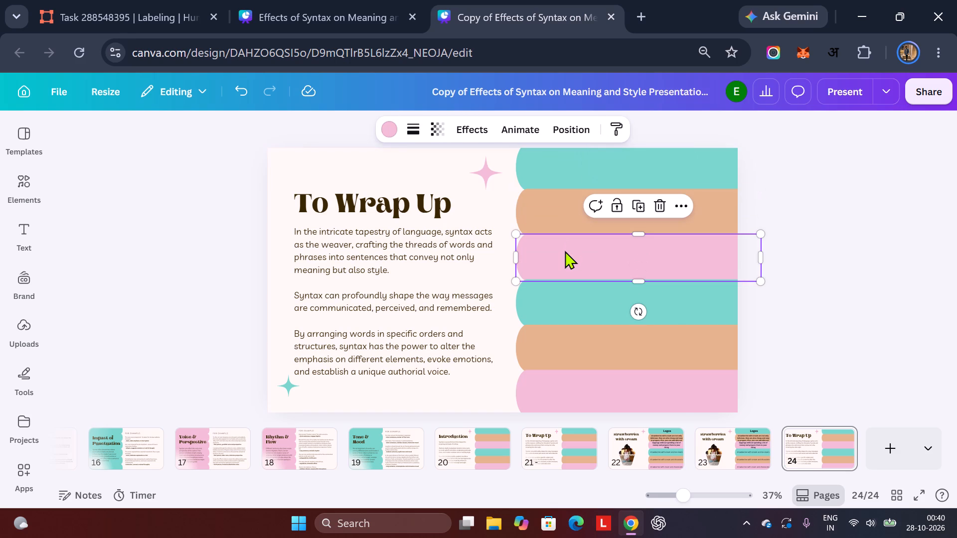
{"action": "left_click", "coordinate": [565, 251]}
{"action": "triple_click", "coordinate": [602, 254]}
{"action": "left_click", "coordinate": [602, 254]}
Delete the duplicated "To Wrap Up" slide 24 from the copied deck.
{"action": "left_click", "coordinate": [837, 436]}
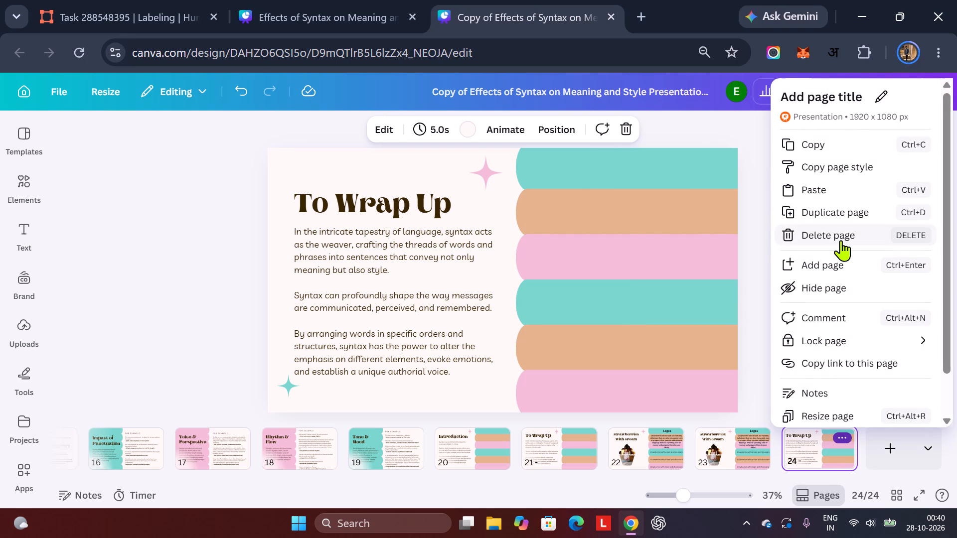
{"action": "left_click", "coordinate": [841, 240]}
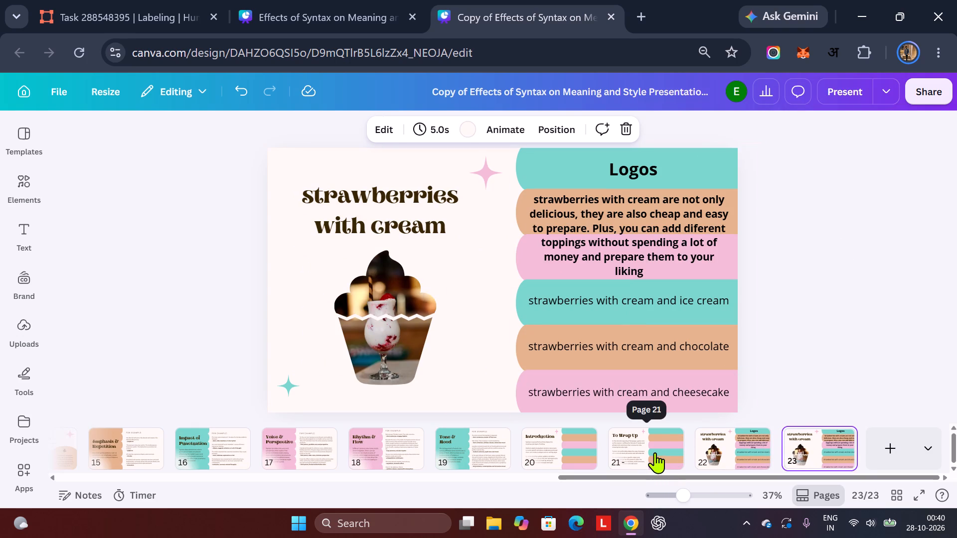
Duplicate the "To Wrap Up" slide 21 again in the copied deck.
{"action": "left_click", "coordinate": [663, 437]}
{"action": "left_click", "coordinate": [668, 435]}
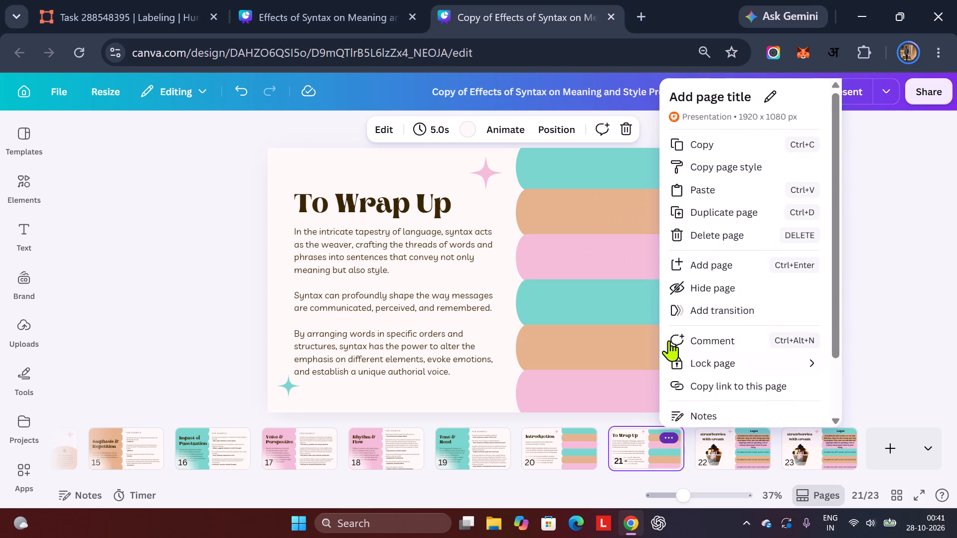
{"action": "left_click", "coordinate": [710, 213]}
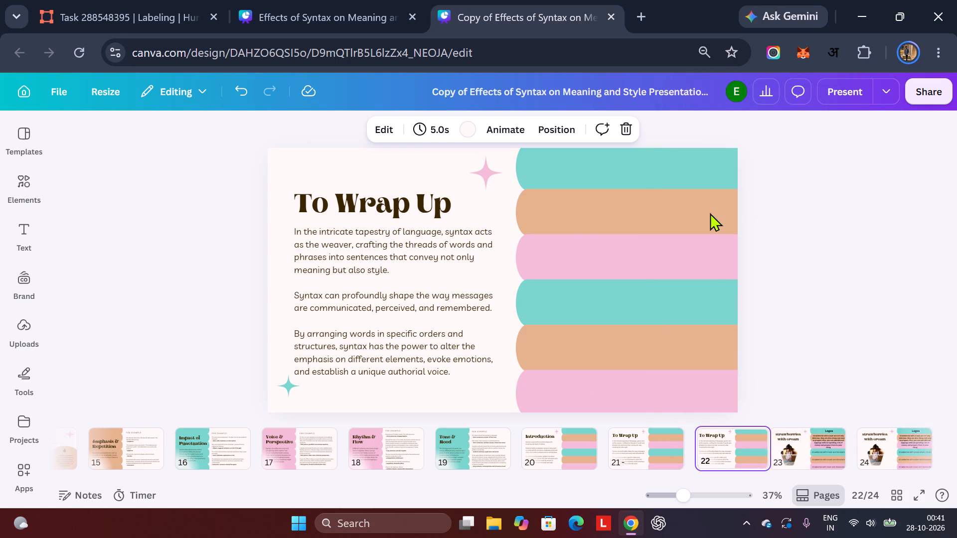
Reorder the slides so the new "To Wrap Up" duplicate is last, directly after both "strawberries with cream" slides.
{"action": "scroll", "coordinate": [696, 429], "scroll_direction": "left", "scroll_amount": 3}
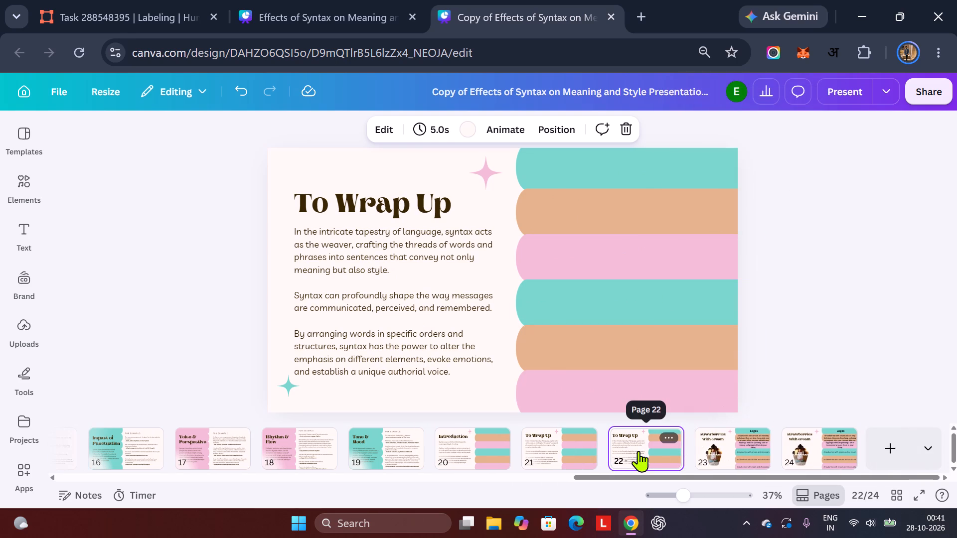
{"action": "left_click_drag", "start_coordinate": [638, 451], "coordinate": [792, 447]}
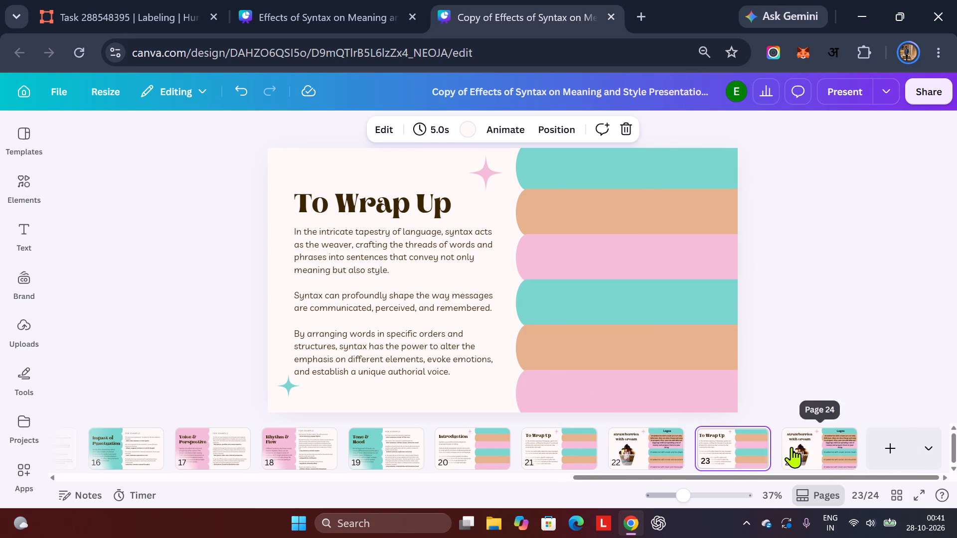
{"action": "left_click_drag", "start_coordinate": [808, 451], "coordinate": [685, 456]}
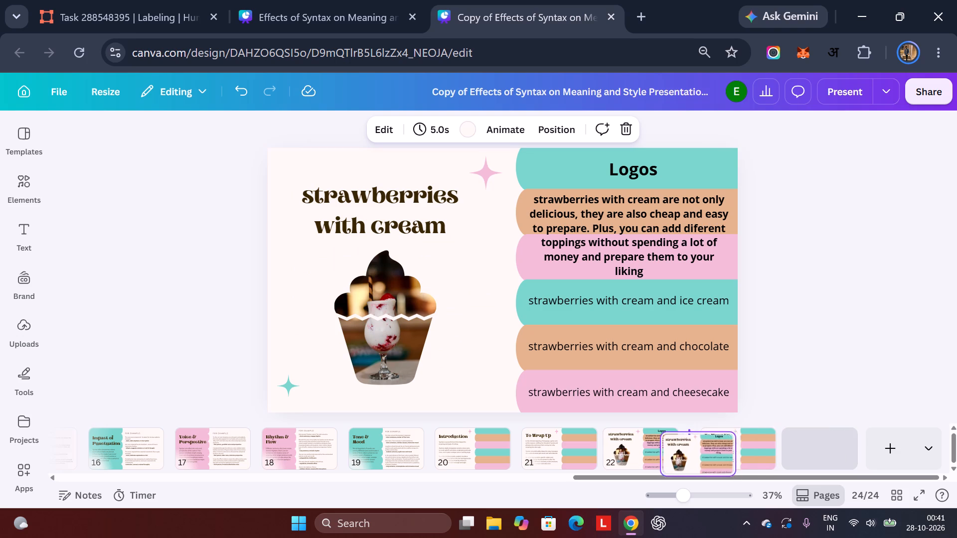
{"action": "left_click_drag", "start_coordinate": [685, 456], "coordinate": [686, 456]}
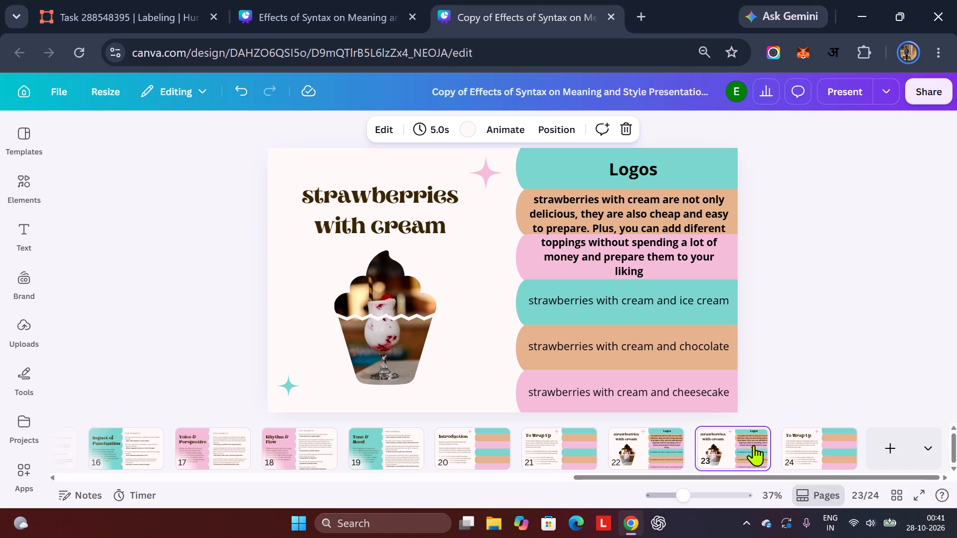
Copy the "Logos" heading from slide 23 into the top teal band of the "To Wrap Up" duplicate on slide 24.
{"action": "left_click", "coordinate": [746, 446]}
{"action": "triple_click", "coordinate": [637, 166]}
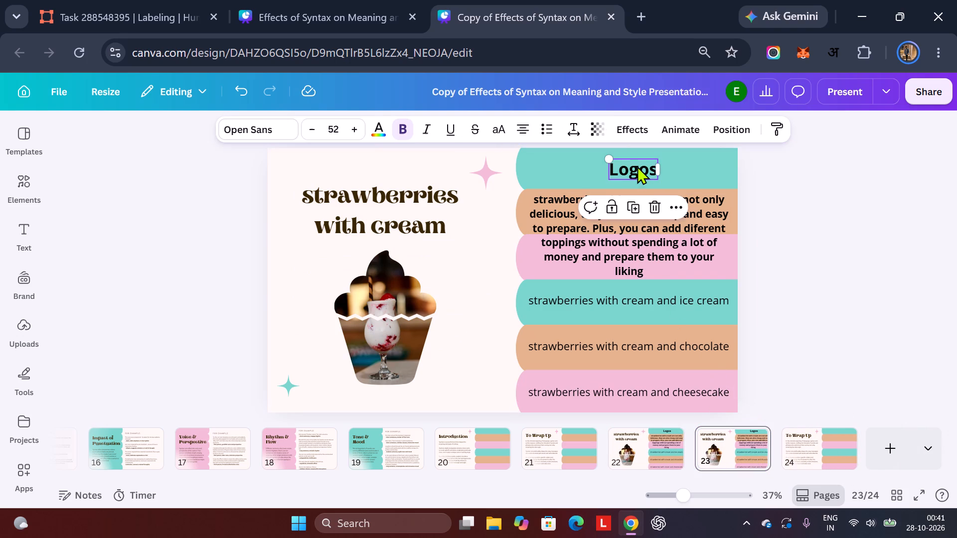
{"action": "key", "text": "ctrl+c"}
{"action": "key", "text": "ctrl+c"}
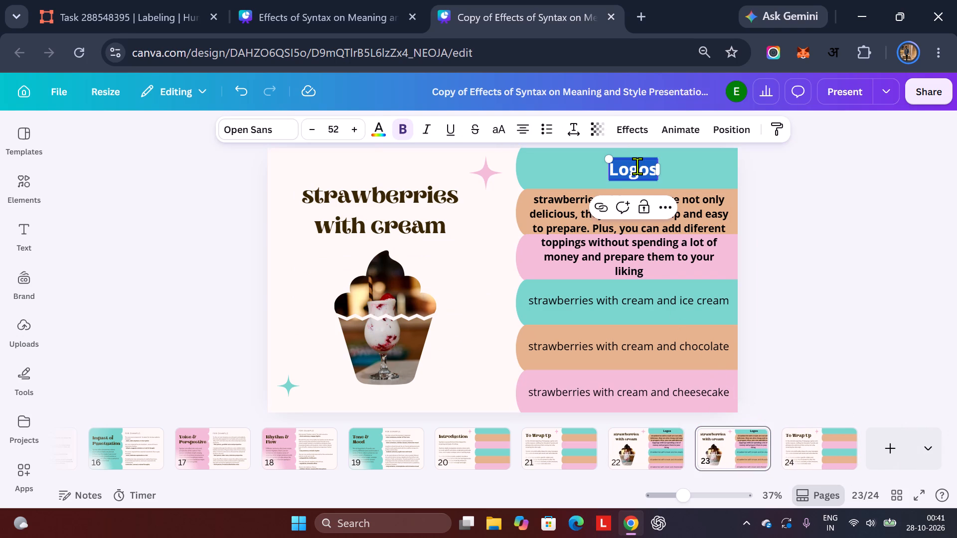
{"action": "left_click", "coordinate": [804, 447]}
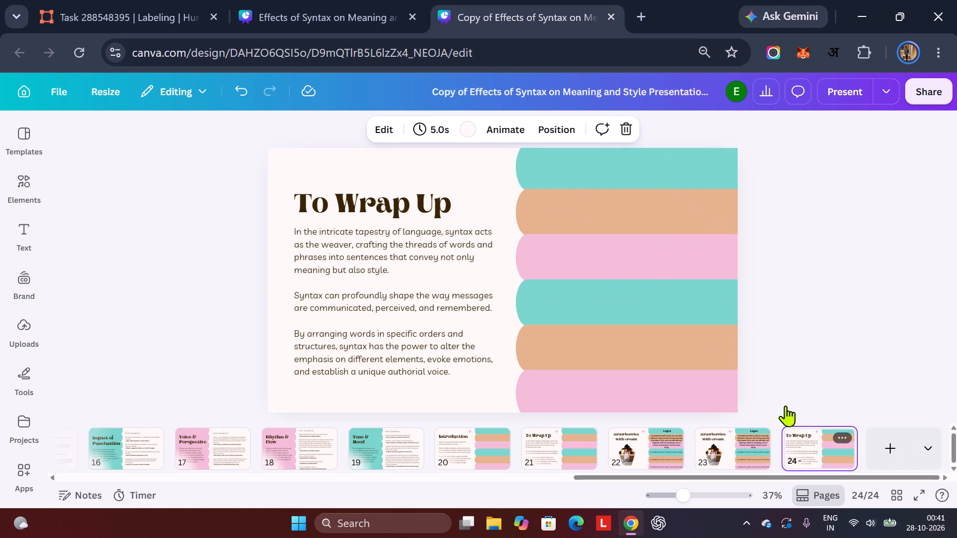
{"action": "triple_click", "coordinate": [609, 163]}
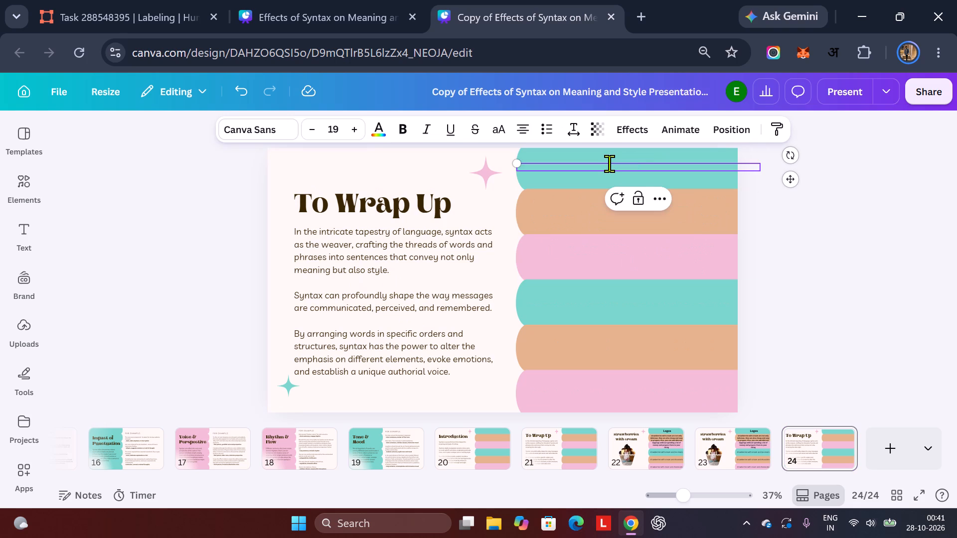
{"action": "key", "text": "ctrl+v"}
{"action": "left_click", "coordinate": [561, 231]}
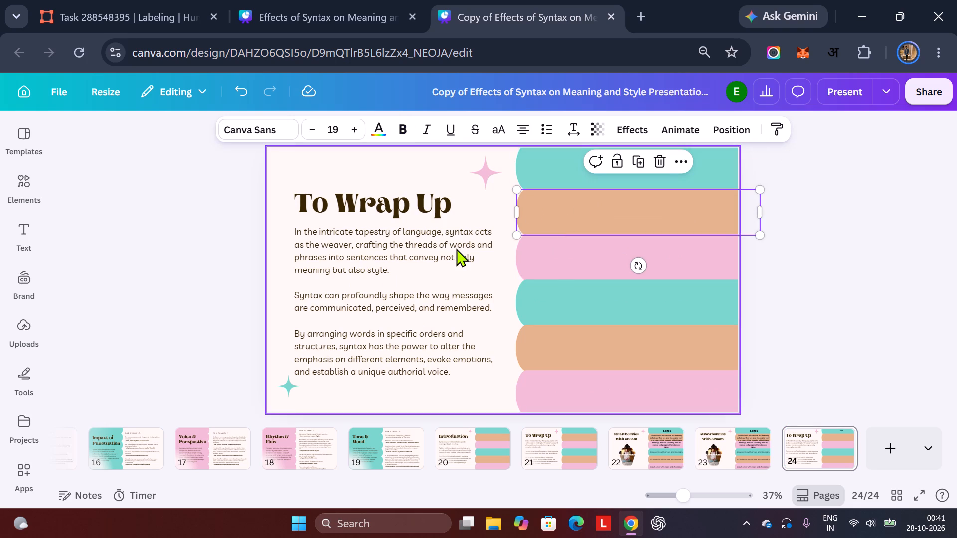
{"action": "left_click", "coordinate": [456, 248]}
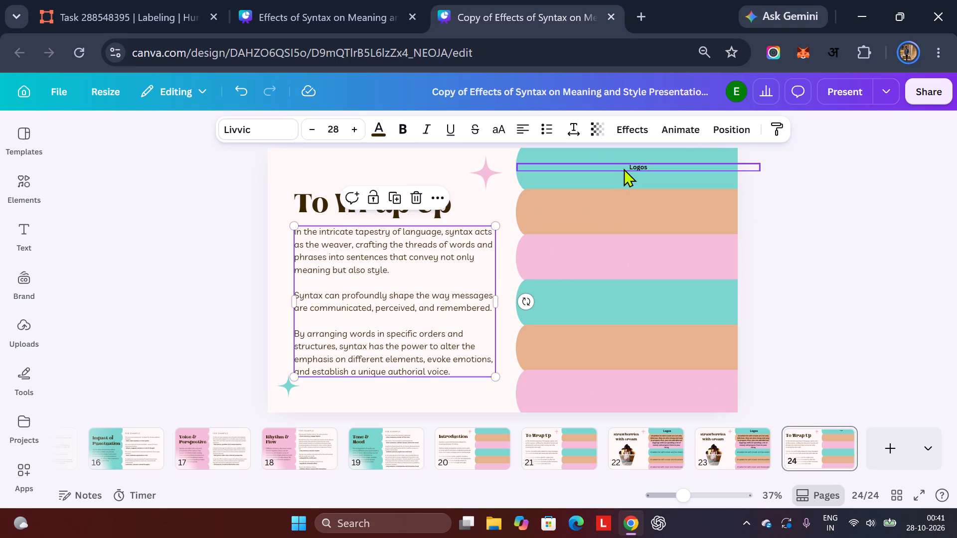
{"action": "left_click", "coordinate": [624, 168]}
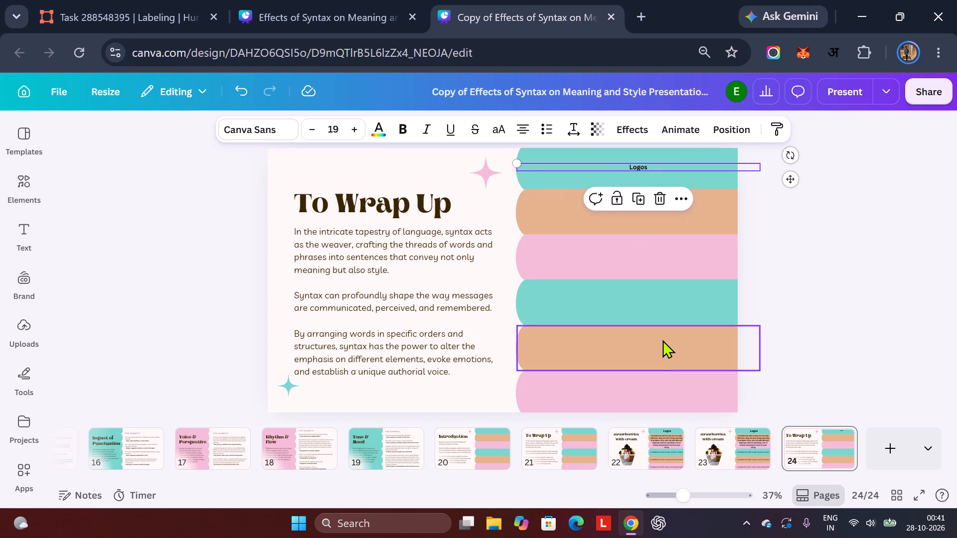
Close the copied presentation and return to the original view-only deck.
{"action": "left_click", "coordinate": [704, 435]}
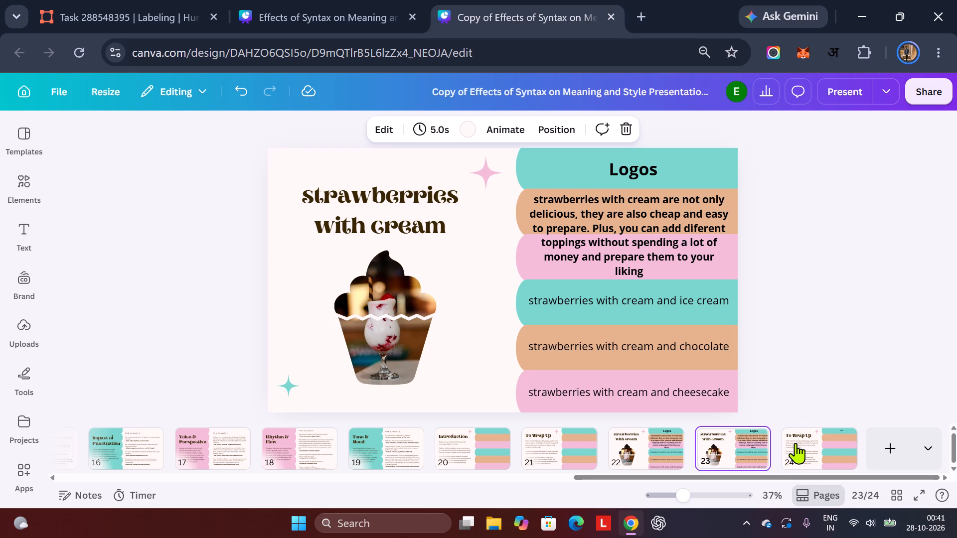
{"action": "left_click", "coordinate": [611, 15]}
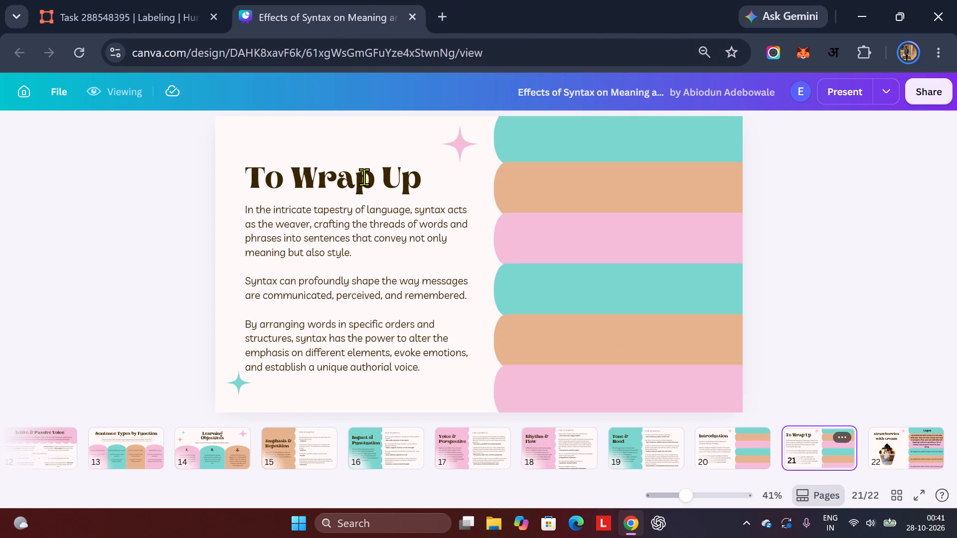
Make a fresh copy of the original view-only presentation.
{"action": "scroll", "coordinate": [399, 229], "scroll_direction": "up", "scroll_amount": 1}
{"action": "left_click", "coordinate": [56, 92]}
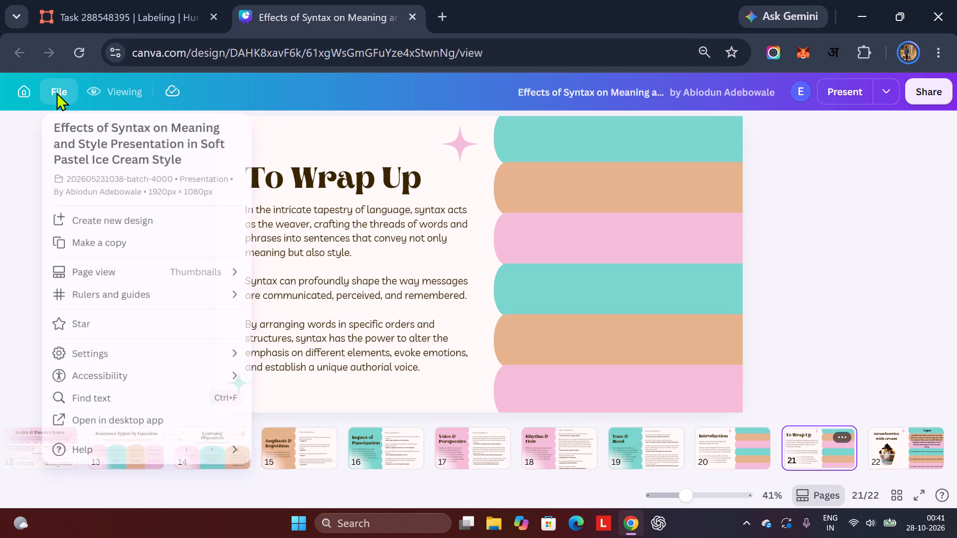
{"action": "left_click", "coordinate": [106, 243]}
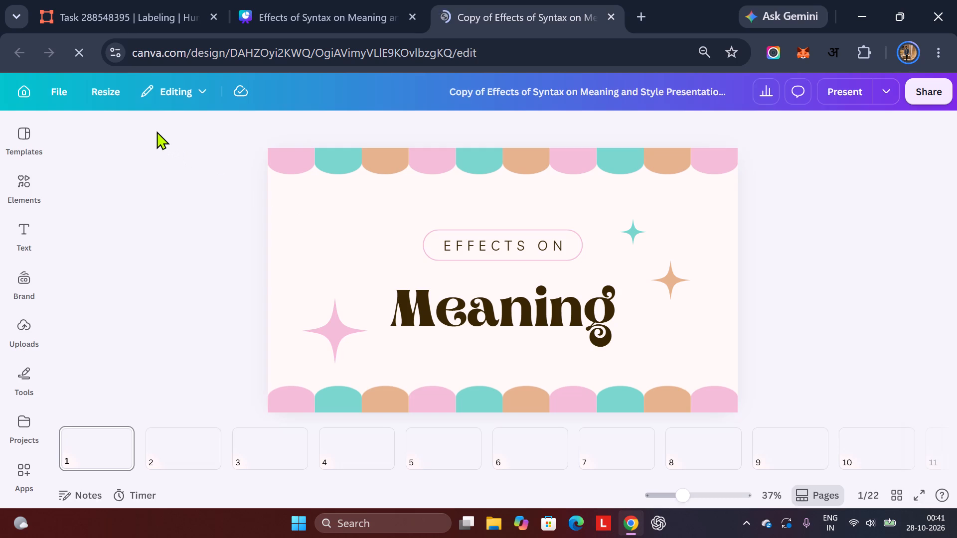
Duplicate the "strawberries with cream" slide 22 at the end of the new copy.
{"action": "scroll", "coordinate": [580, 442], "scroll_direction": "left", "scroll_amount": 13}
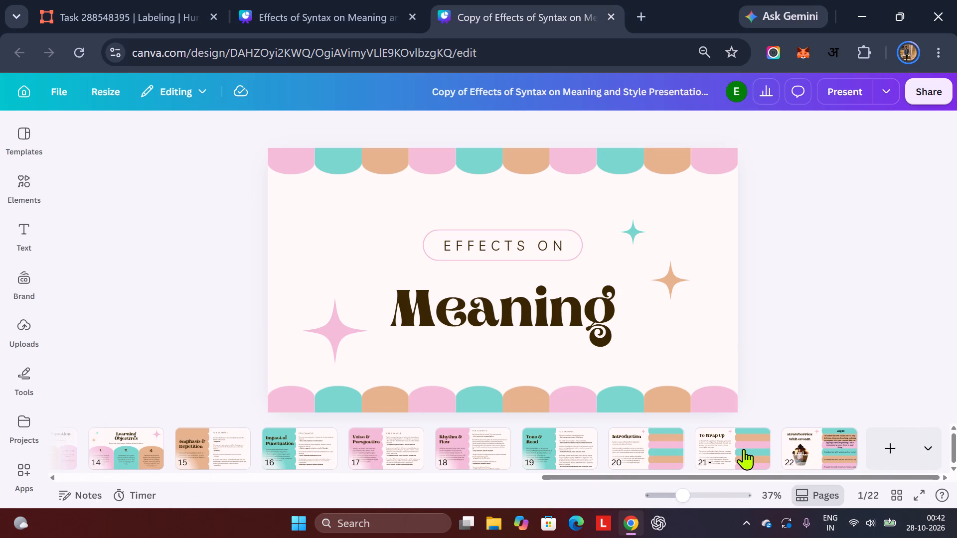
{"action": "right_click", "coordinate": [813, 448]}
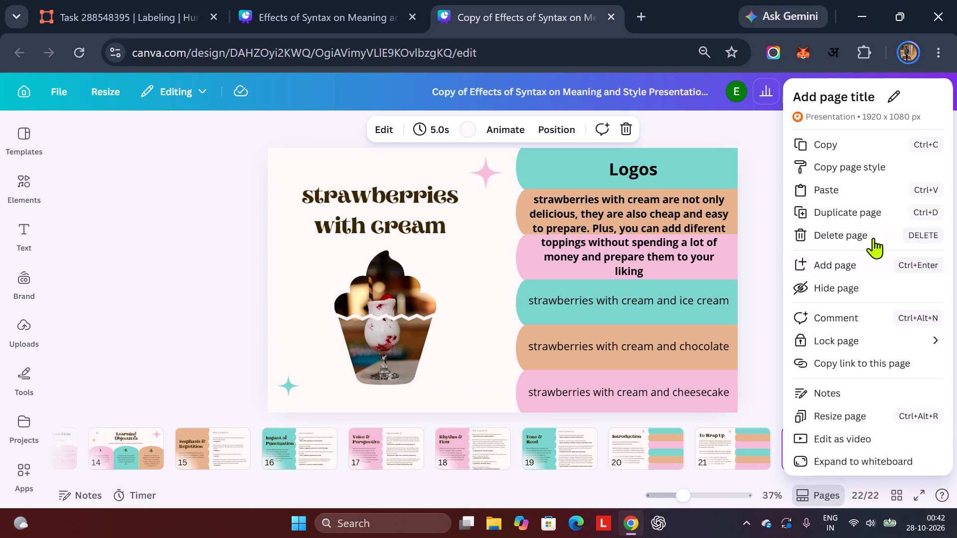
{"action": "left_click", "coordinate": [875, 215]}
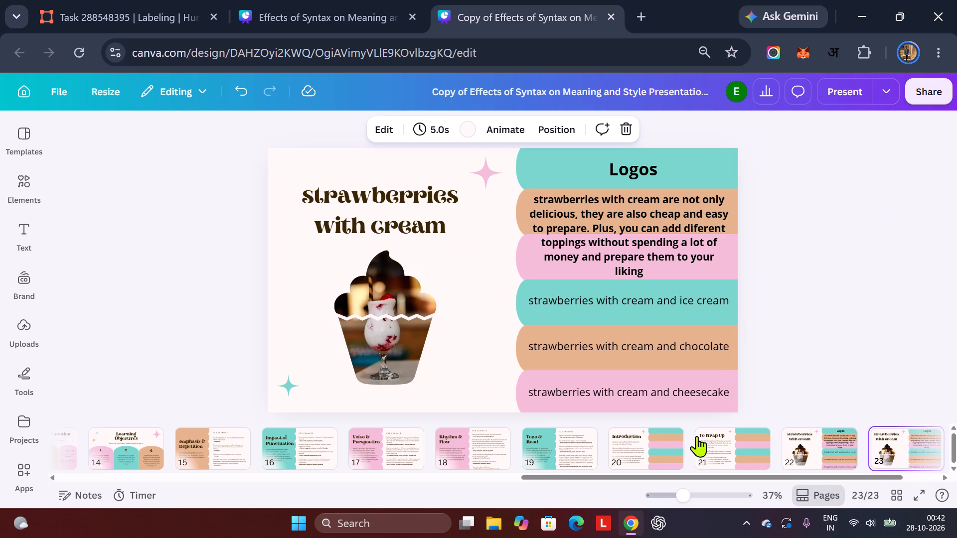
Remove bold from the paragraph beneath the "Logos" heading on the duplicated slide 23.
{"action": "scroll", "coordinate": [697, 436], "scroll_direction": "left", "scroll_amount": 5}
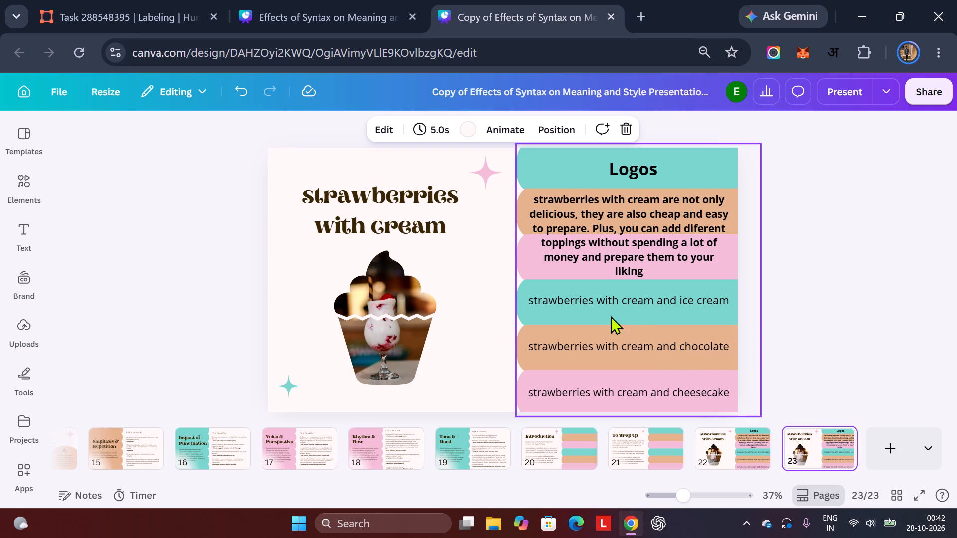
{"action": "left_click", "coordinate": [613, 204]}
{"action": "triple_click", "coordinate": [613, 204]}
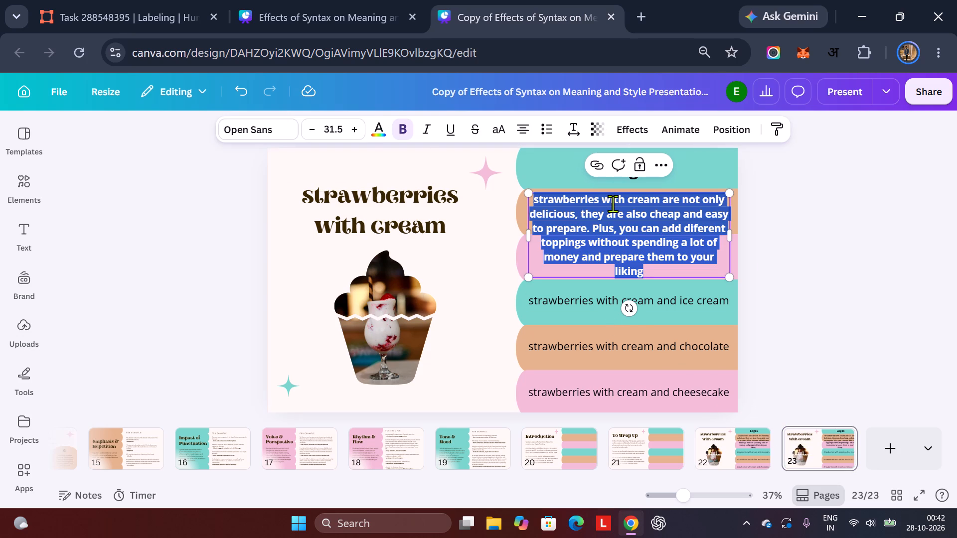
{"action": "left_click", "coordinate": [613, 204]}
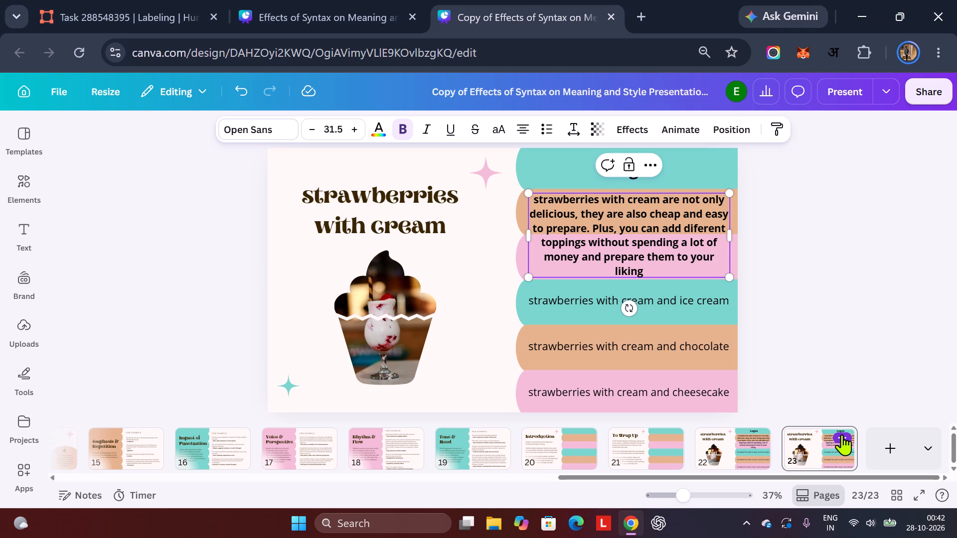
{"action": "triple_click", "coordinate": [638, 258]}
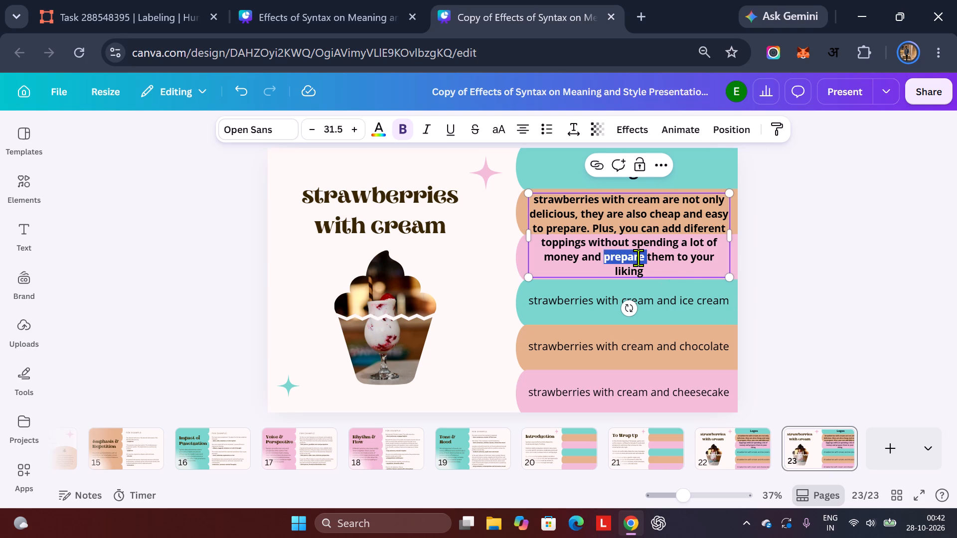
{"action": "left_click", "coordinate": [638, 258]}
{"action": "left_click", "coordinate": [405, 130]}
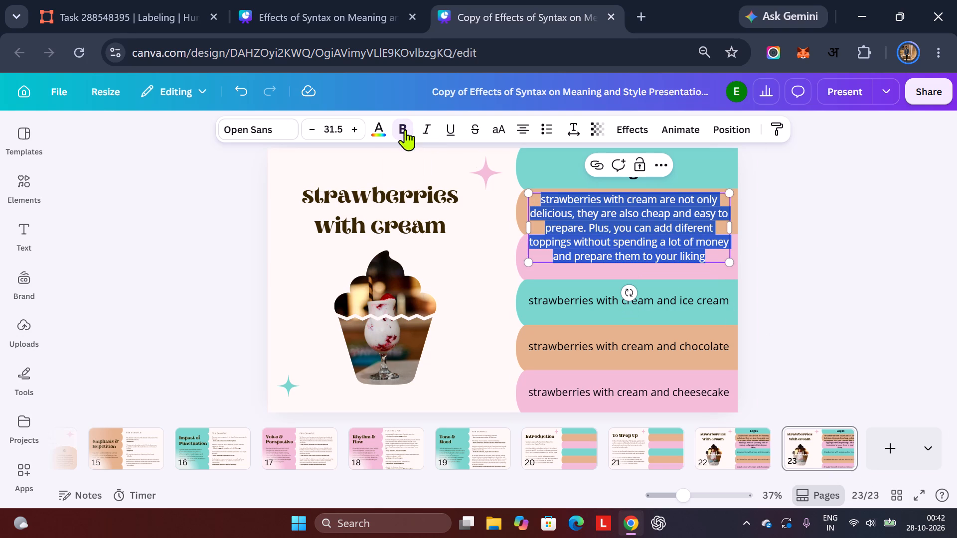
{"action": "left_click", "coordinate": [478, 294]}
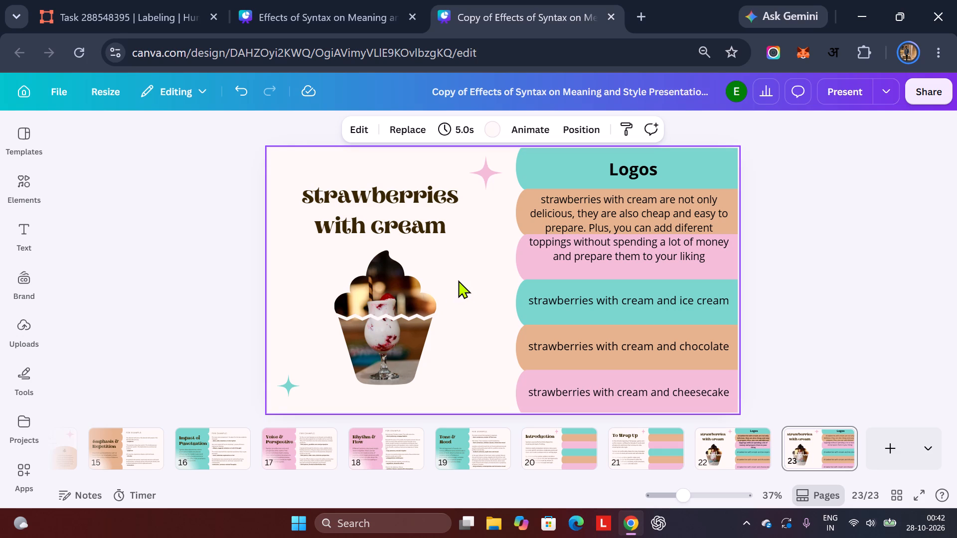
Remove bold from the "Logos" heading in the top teal band of slide 23.
{"action": "scroll", "coordinate": [458, 280], "scroll_direction": "up", "scroll_amount": 1}
{"action": "triple_click", "coordinate": [626, 163]}
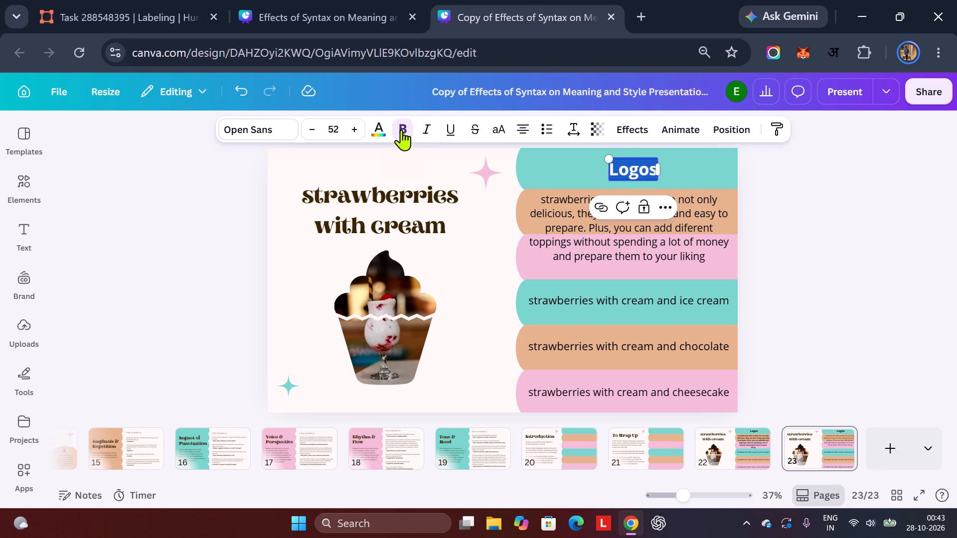
{"action": "left_click", "coordinate": [401, 130]}
{"action": "left_click", "coordinate": [457, 257]}
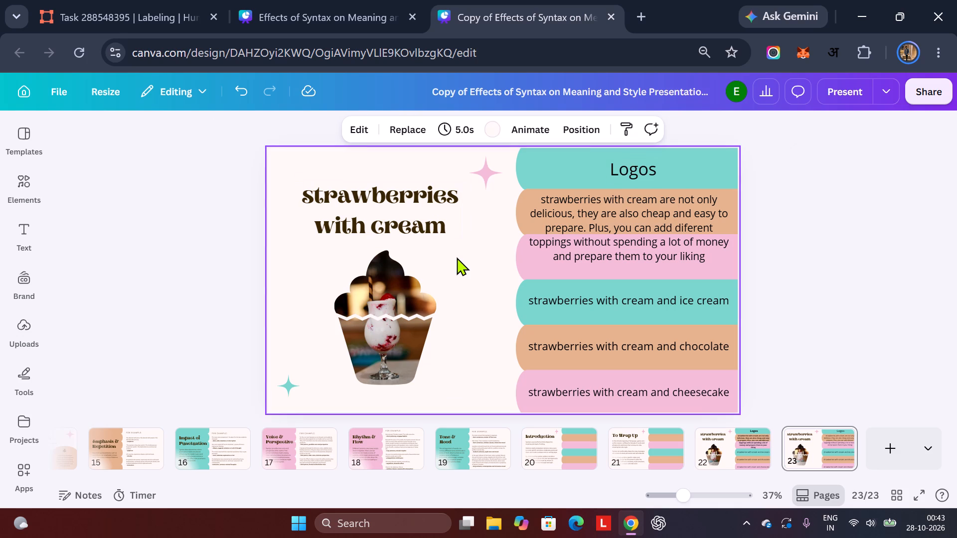
{"action": "scroll", "coordinate": [457, 257], "scroll_direction": "down", "scroll_amount": 1}
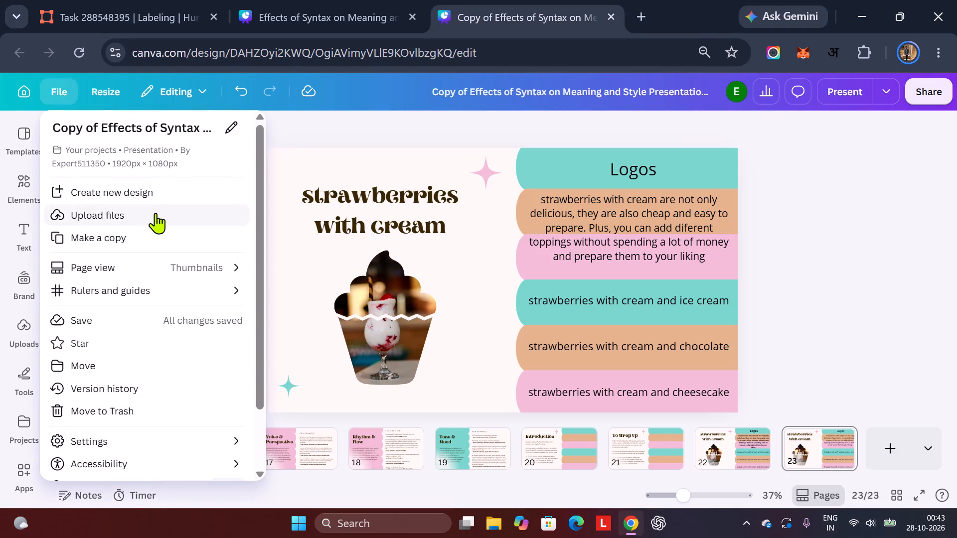
{"action": "left_click", "coordinate": [124, 365]}
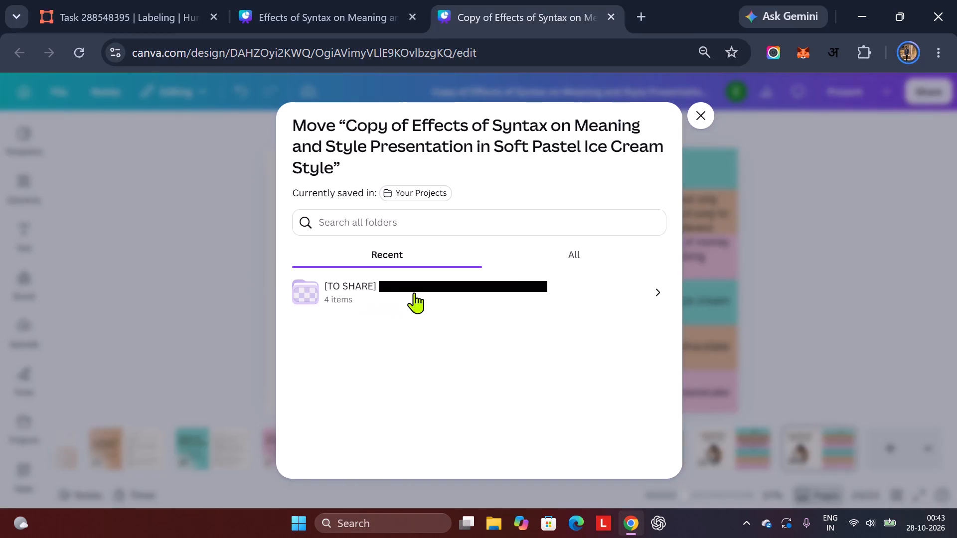
{"action": "left_click", "coordinate": [414, 292]}
{"action": "left_click", "coordinate": [647, 447]}
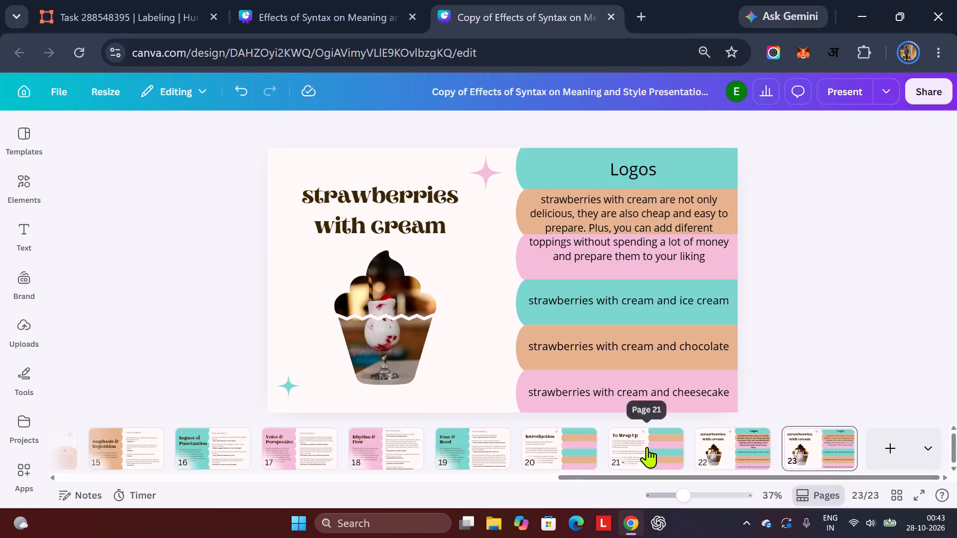
{"action": "left_click", "coordinate": [580, 344]}
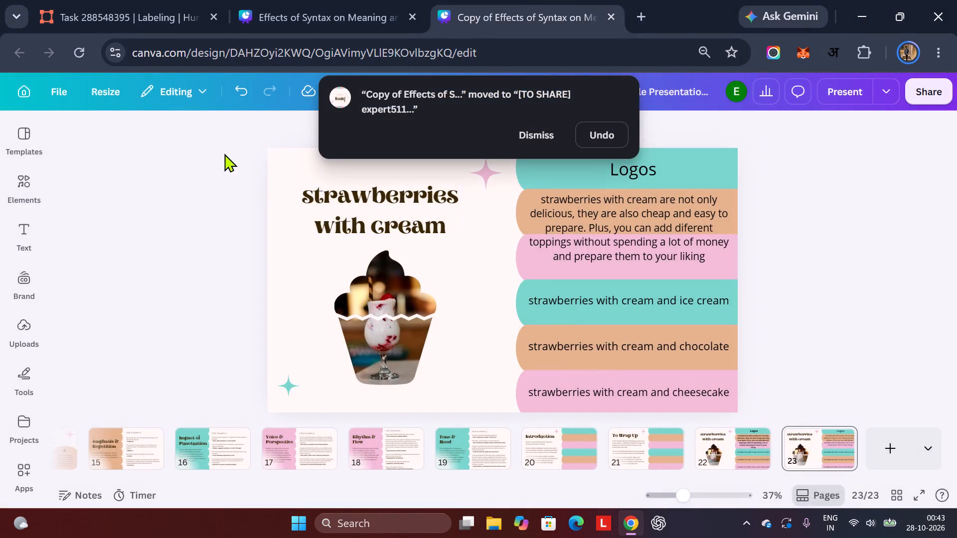
Switch to the HumanSignal task, enter the copied deck URL under Submit your Work, and continue to the Approach question.
{"action": "left_click", "coordinate": [156, 18]}
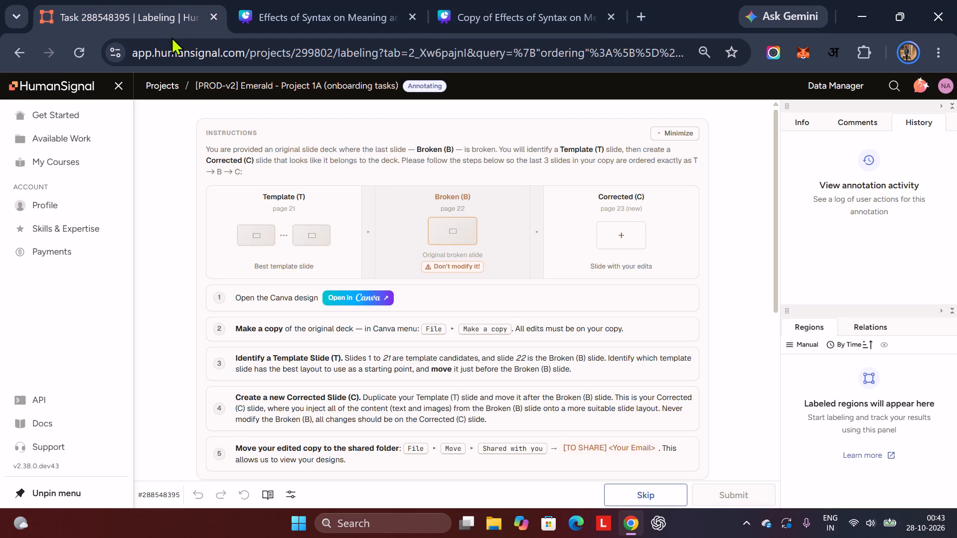
{"action": "scroll", "coordinate": [398, 324], "scroll_direction": "down", "scroll_amount": 5}
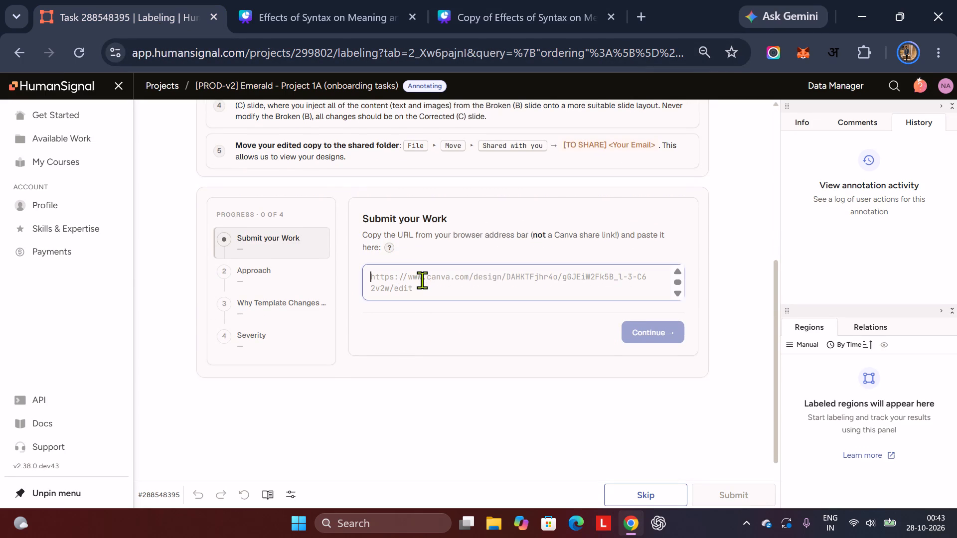
{"action": "left_click", "coordinate": [422, 280]}
{"action": "key", "text": "ctrl+v"}
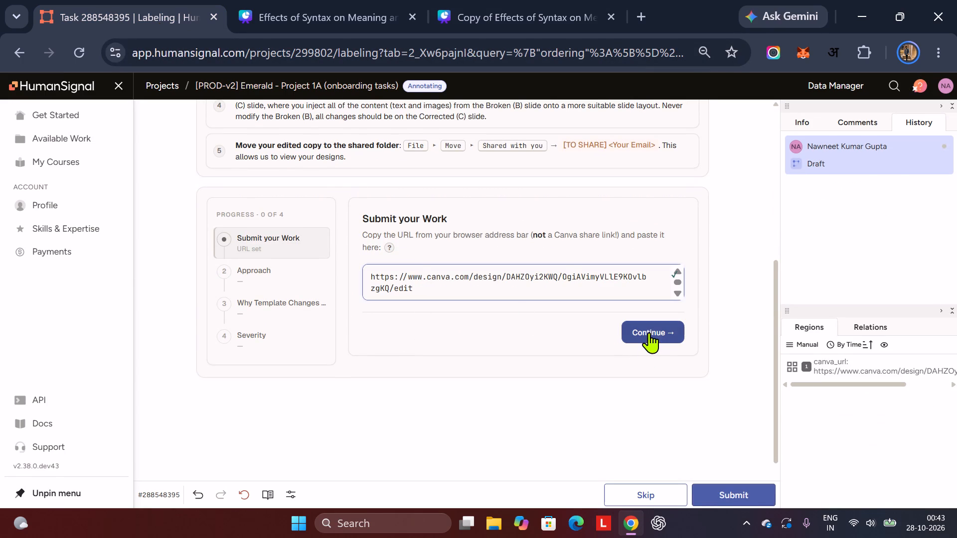
{"action": "left_click", "coordinate": [649, 332]}
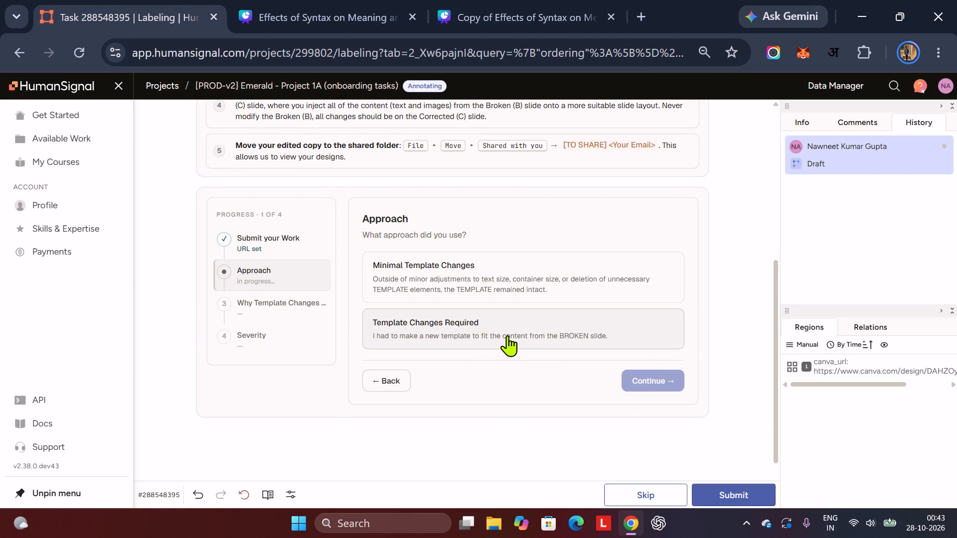
Answer the Approach question with Minimal Template Changes and rate the Broken slide's severity as Slightly broken.
{"action": "left_click", "coordinate": [507, 335]}
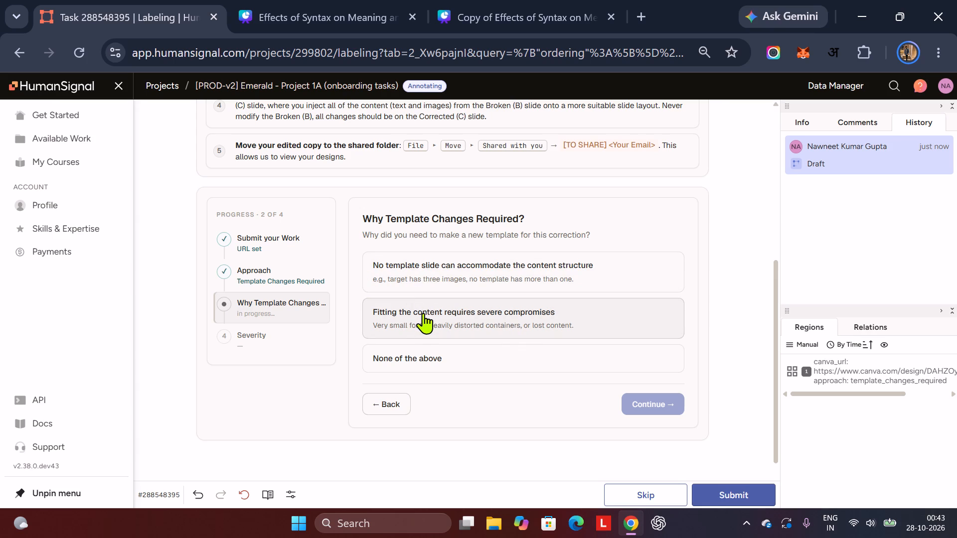
{"action": "left_click", "coordinate": [380, 401]}
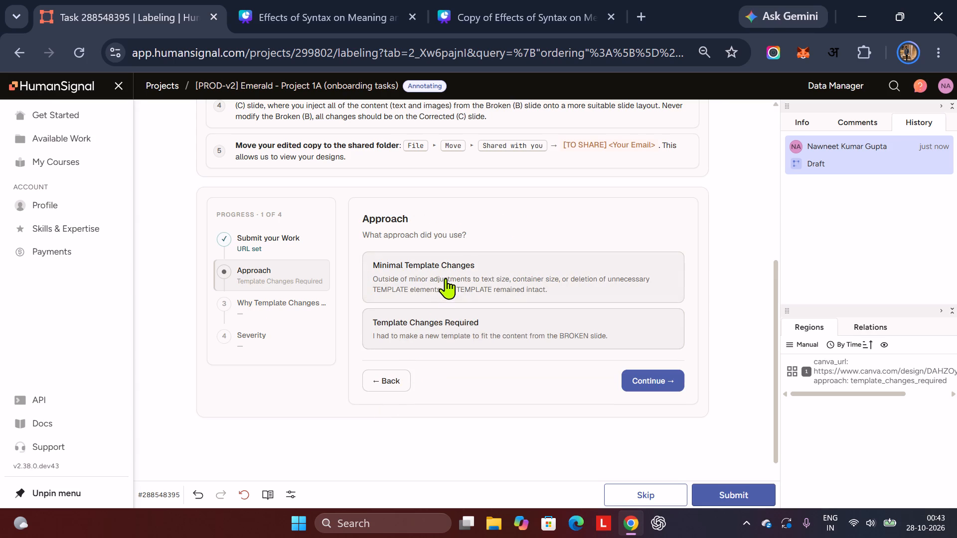
{"action": "left_click", "coordinate": [446, 279]}
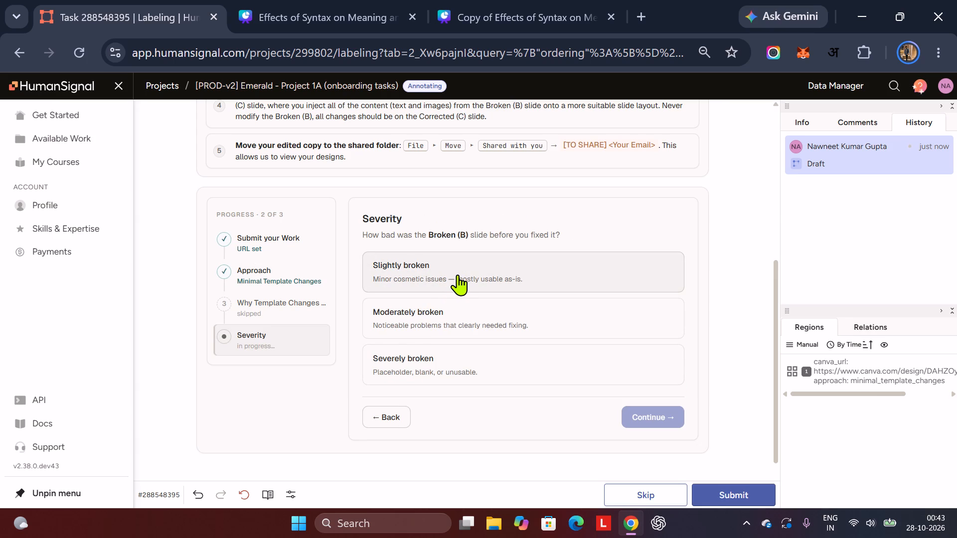
{"action": "left_click", "coordinate": [458, 274]}
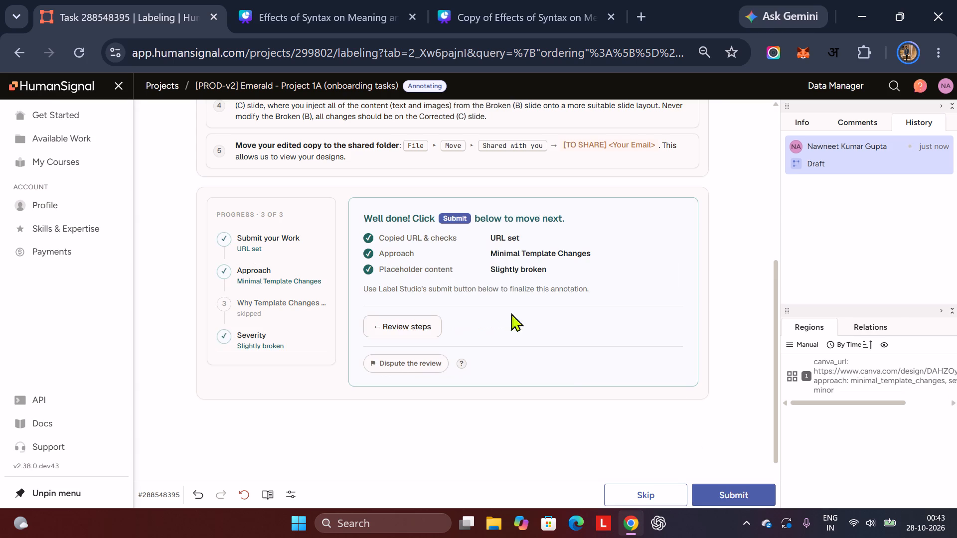